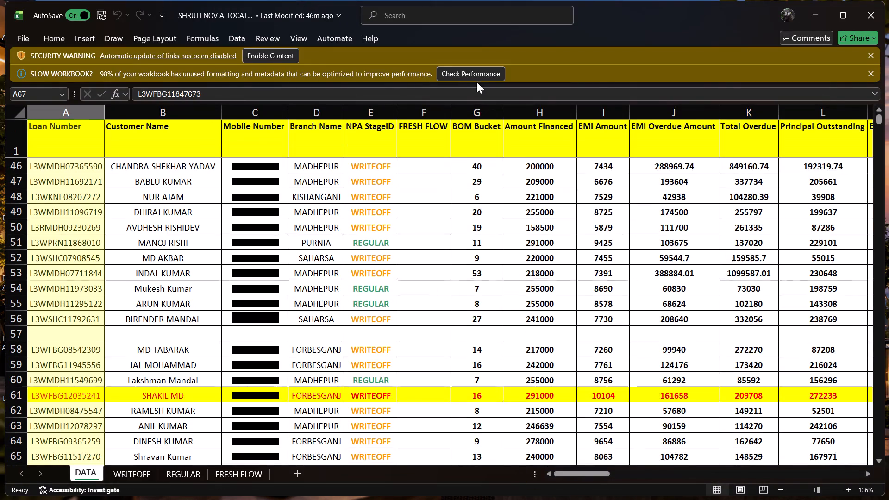
Enable the workbook's blocked content without making the file a trusted document.
{"action": "left_click", "coordinate": [273, 57]}
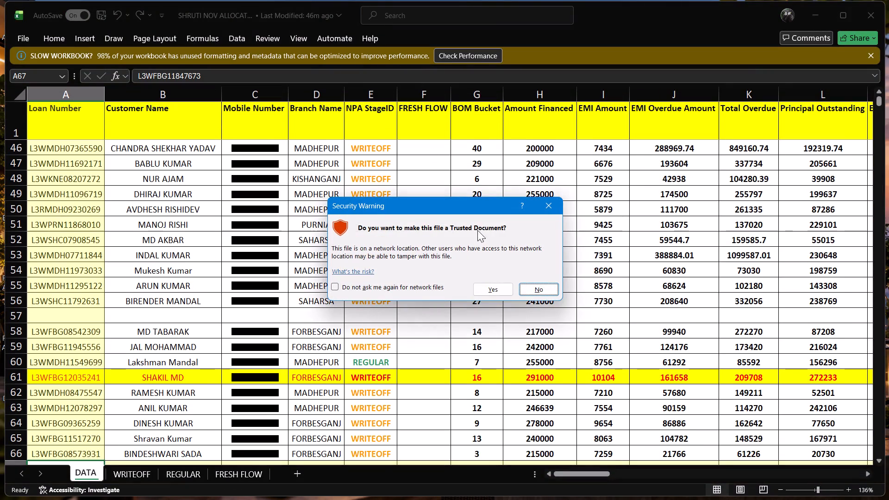
{"action": "left_click", "coordinate": [547, 211]}
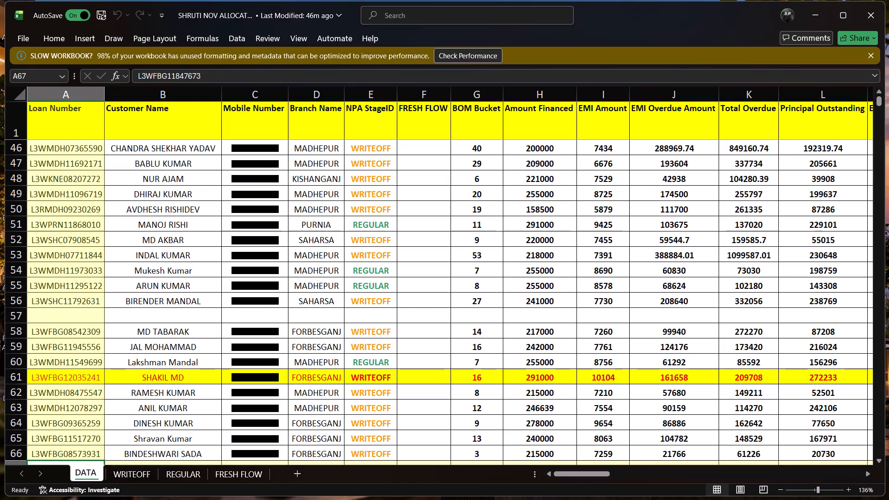
Open the workbook performance check and close it again.
{"action": "left_click", "coordinate": [481, 60]}
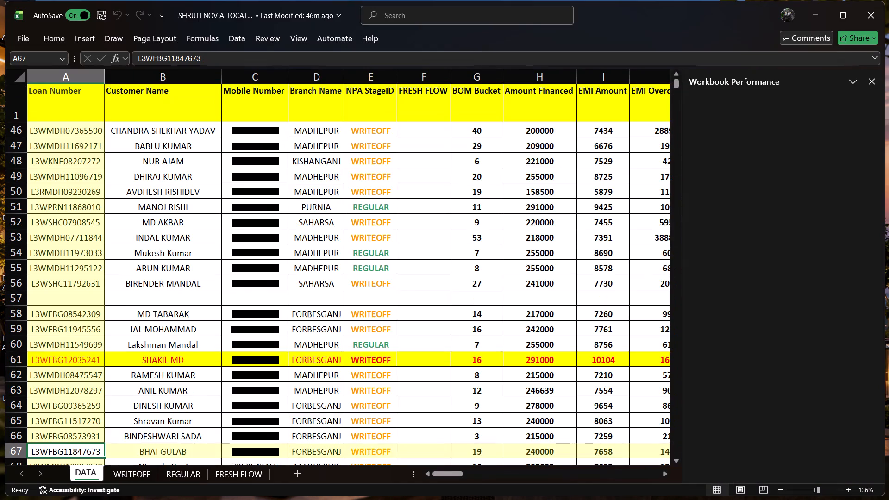
{"action": "left_click", "coordinate": [870, 84]}
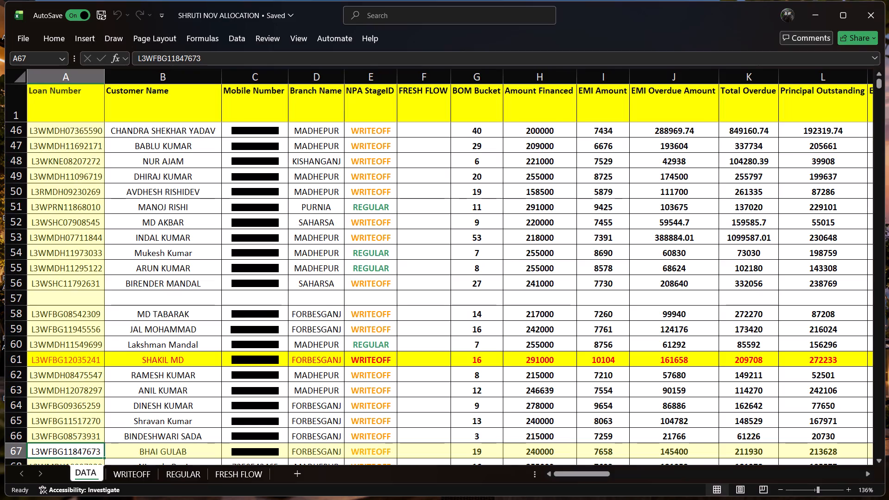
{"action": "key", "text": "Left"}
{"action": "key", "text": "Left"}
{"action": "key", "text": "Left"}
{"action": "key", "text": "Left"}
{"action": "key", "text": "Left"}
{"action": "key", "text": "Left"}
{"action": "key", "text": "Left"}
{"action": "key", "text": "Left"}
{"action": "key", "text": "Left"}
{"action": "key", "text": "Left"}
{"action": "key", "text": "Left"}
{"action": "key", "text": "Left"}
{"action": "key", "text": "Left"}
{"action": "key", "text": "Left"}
Maximize the workbook window.
{"action": "left_click", "coordinate": [837, 11]}
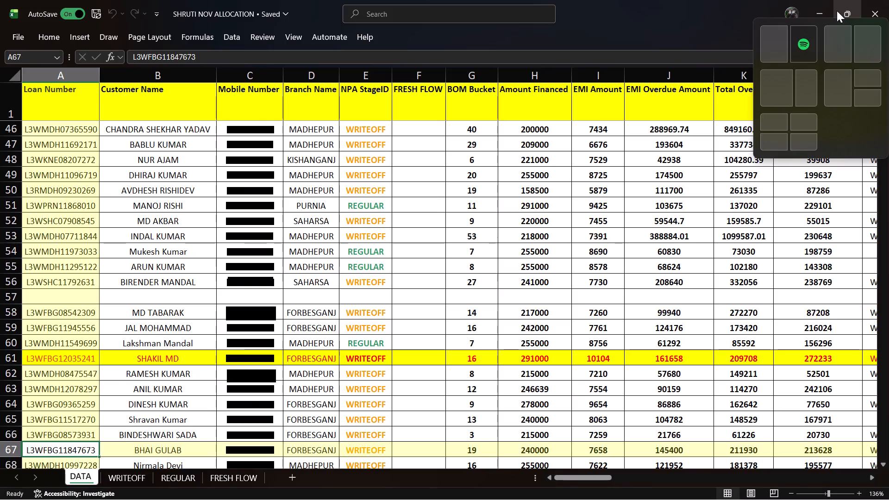
Look back through the loan records on the DATA sheet from row 46 up to the Loan Number header in A1.
{"action": "left_click", "coordinate": [453, 131]}
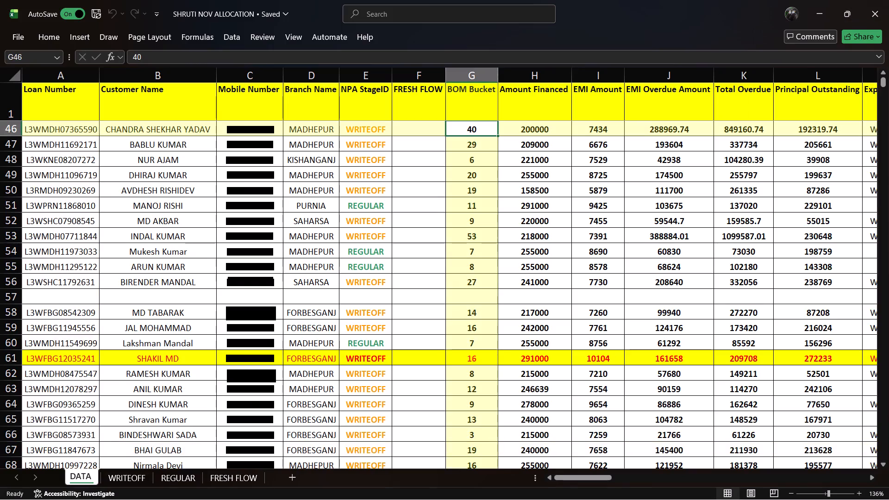
{"action": "key", "text": "Left"}
{"action": "key", "text": "Left"}
{"action": "key", "text": "Left"}
{"action": "key", "text": "Left"}
{"action": "key", "text": "Left"}
{"action": "key", "text": "Left"}
{"action": "key", "text": "Left"}
{"action": "key", "text": "Left"}
{"action": "key", "text": "Left"}
{"action": "key", "text": "Left"}
{"action": "key", "text": "Left"}
{"action": "key", "text": "Left"}
{"action": "key", "text": "Left"}
{"action": "key", "text": "Left"}
{"action": "key", "text": "Left"}
{"action": "key", "text": "Left"}
{"action": "key", "text": "Left"}
{"action": "key", "text": "Left"}
{"action": "key", "text": "Left"}
{"action": "key", "text": "Left"}
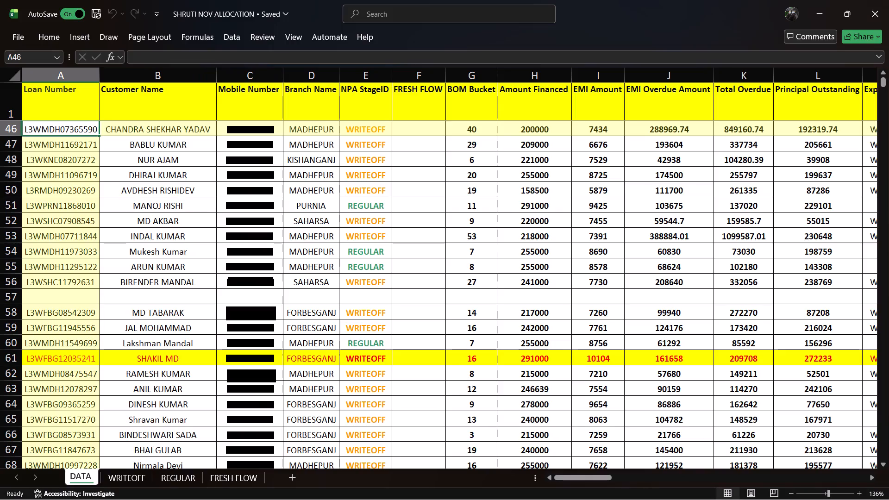
{"action": "key", "text": "Up"}
{"action": "key", "text": "Up"}
{"action": "key", "text": "Up"}
{"action": "key", "text": "Up"}
{"action": "key", "text": "Up"}
{"action": "key", "text": "Up"}
{"action": "key", "text": "Up"}
{"action": "key", "text": "Up"}
{"action": "key", "text": "Up"}
{"action": "key", "text": "Up"}
{"action": "key", "text": "Up"}
{"action": "key", "text": "Up"}
{"action": "key", "text": "Up"}
{"action": "key", "text": "Up"}
{"action": "key", "text": "Up"}
{"action": "key", "text": "Up"}
{"action": "key", "text": "Up"}
{"action": "key", "text": "Up"}
{"action": "key", "text": "Up"}
{"action": "key", "text": "Up"}
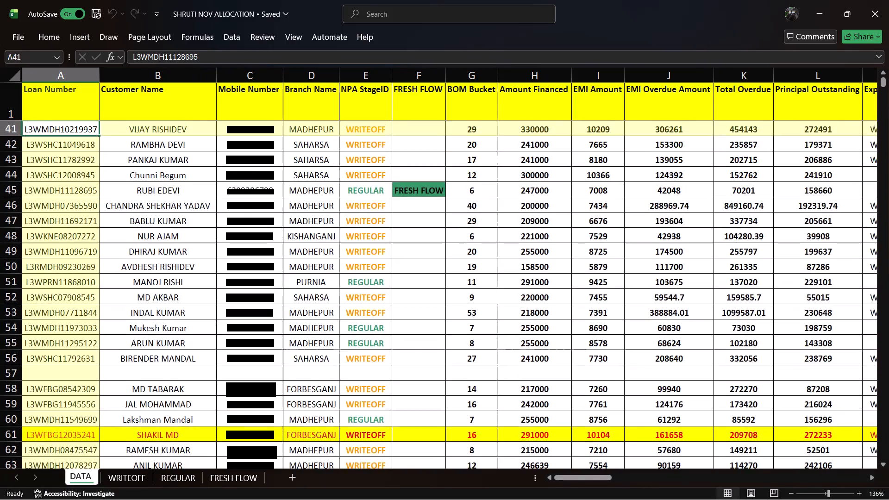
{"action": "key", "text": "Up"}
{"action": "key", "text": "Up"}
{"action": "key", "text": "Up"}
{"action": "key", "text": "Up"}
{"action": "key", "text": "Up"}
{"action": "key", "text": "Up"}
{"action": "key", "text": "Up"}
{"action": "key", "text": "Up"}
{"action": "key", "text": "Up"}
{"action": "key", "text": "Up"}
{"action": "key", "text": "Up"}
{"action": "key", "text": "Up"}
{"action": "key", "text": "Up"}
{"action": "key", "text": "Up"}
{"action": "key", "text": "Up"}
{"action": "key", "text": "Up"}
{"action": "key", "text": "Up"}
{"action": "key", "text": "Up"}
{"action": "key", "text": "Up"}
{"action": "key", "text": "Up"}
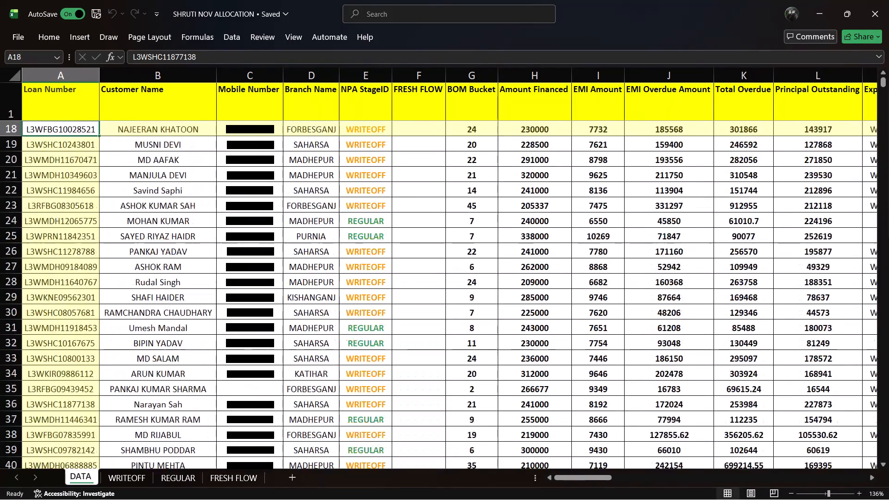
{"action": "key", "text": "Up"}
{"action": "key", "text": "Up"}
{"action": "key", "text": "Up"}
{"action": "key", "text": "Up"}
{"action": "key", "text": "Up"}
{"action": "key", "text": "Up"}
{"action": "key", "text": "Up"}
{"action": "key", "text": "Up"}
{"action": "key", "text": "Up"}
{"action": "key", "text": "Up"}
{"action": "key", "text": "Up"}
{"action": "key", "text": "Up"}
{"action": "key", "text": "Up"}
{"action": "key", "text": "Up"}
{"action": "key", "text": "Up"}
{"action": "key", "text": "Up"}
{"action": "key", "text": "Up"}
{"action": "key", "text": "Up"}
{"action": "key", "text": "Up"}
{"action": "key", "text": "Up"}
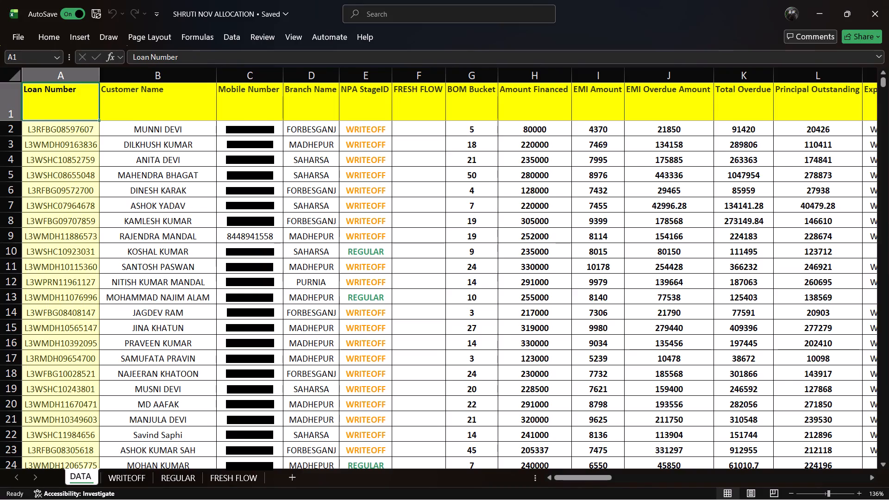
Examine the first customer record in row 2, from Customer Name across to Amount Financed.
{"action": "left_click", "coordinate": [142, 134]}
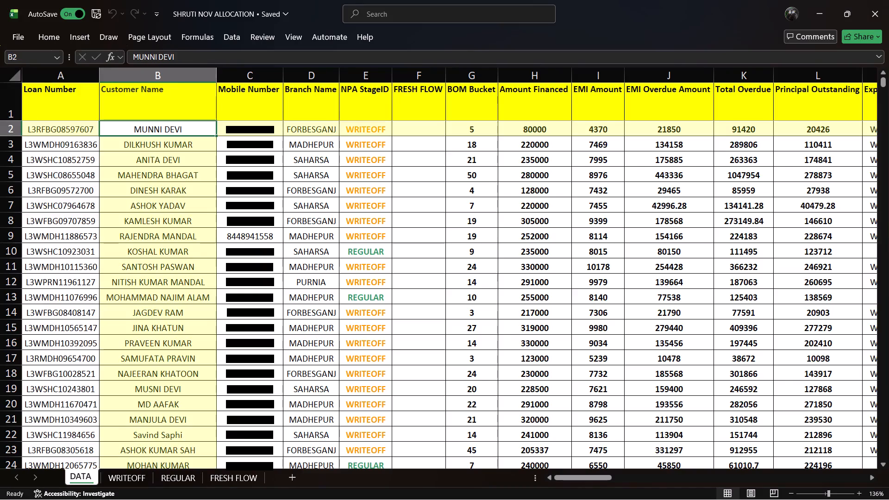
{"action": "key", "text": "Right"}
{"action": "key", "text": "Right"}
{"action": "key", "text": "Right"}
{"action": "key", "text": "Right"}
{"action": "key", "text": "Right"}
{"action": "key", "text": "Right"}
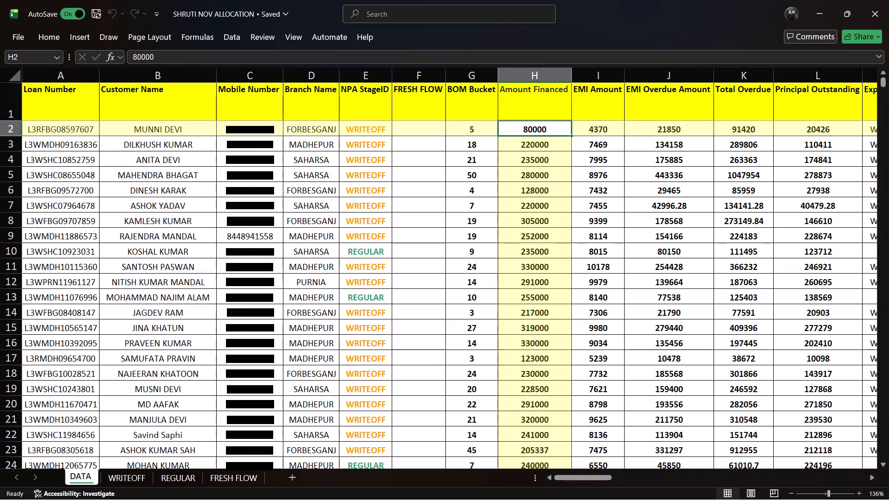
Narrow the Amount Financed, EMI Amount, EMI Overdue Amount, Total Overdue and Principal Outstanding columns on the DATA sheet.
{"action": "left_click_drag", "start_coordinate": [569, 76], "coordinate": [542, 75]}
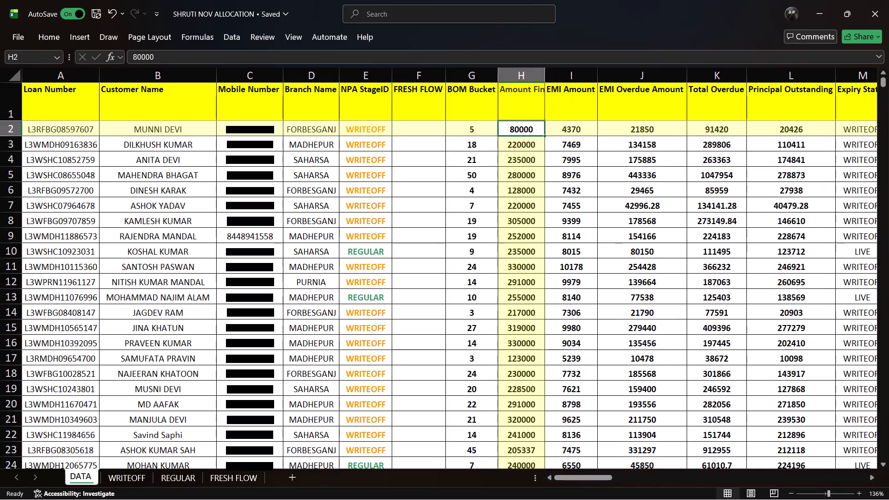
{"action": "left_click_drag", "start_coordinate": [598, 76], "coordinate": [597, 76]}
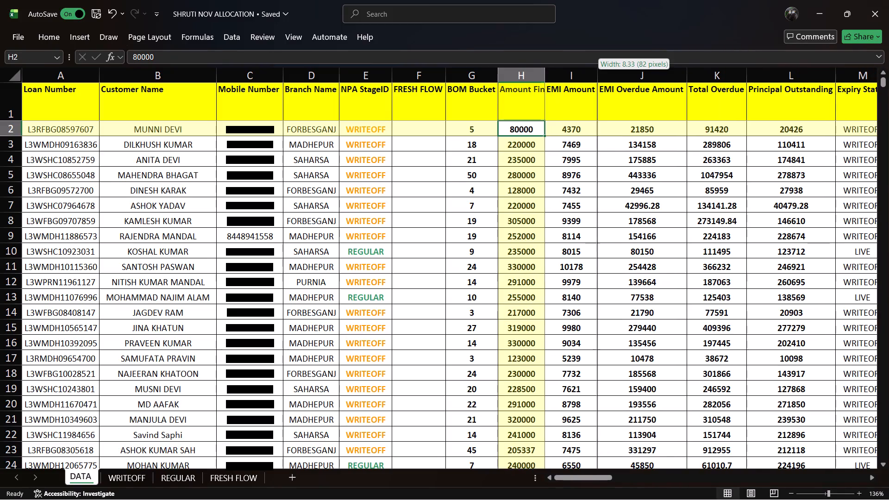
{"action": "left_click_drag", "start_coordinate": [597, 76], "coordinate": [578, 76]}
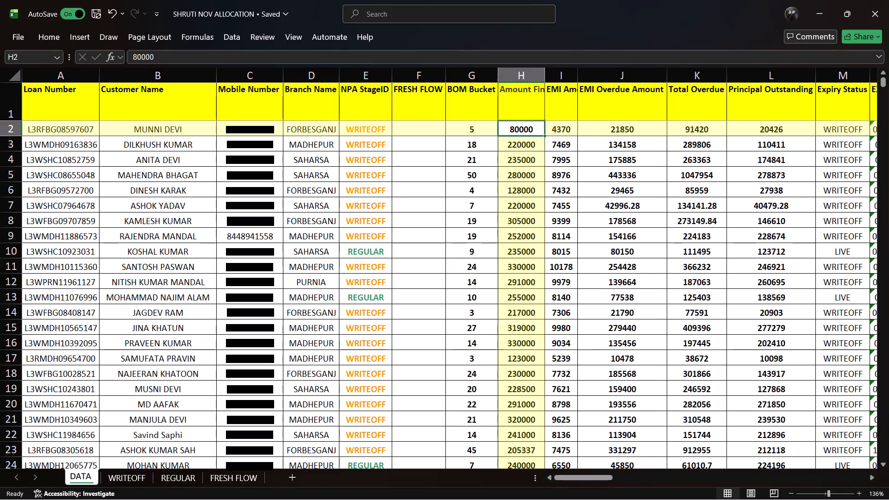
{"action": "left_click_drag", "start_coordinate": [665, 75], "coordinate": [666, 75]}
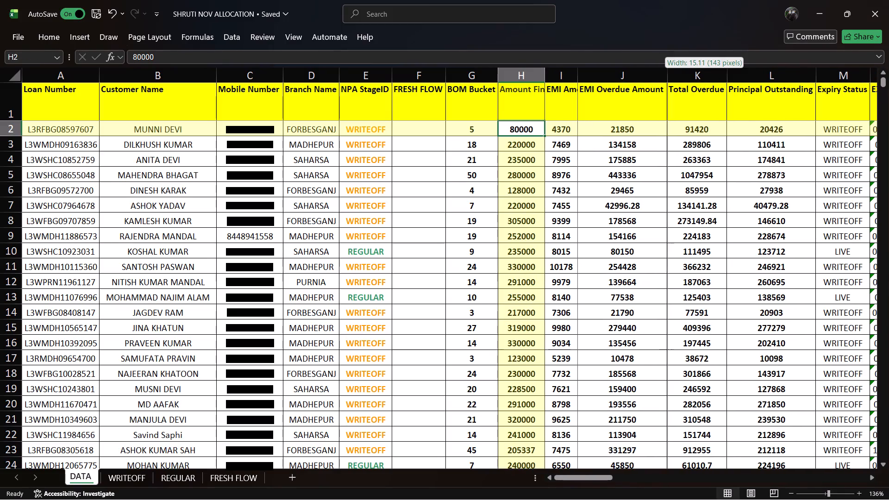
{"action": "left_click_drag", "start_coordinate": [666, 75], "coordinate": [636, 75]}
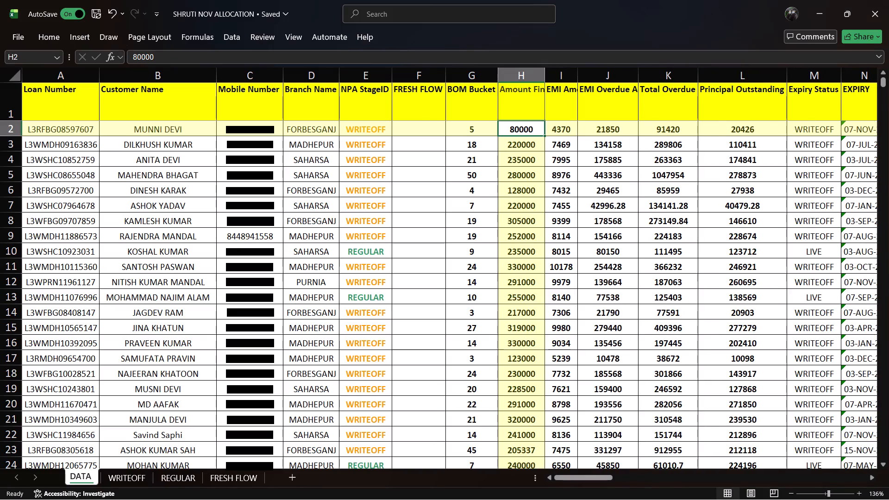
{"action": "left_click_drag", "start_coordinate": [695, 75], "coordinate": [694, 75]}
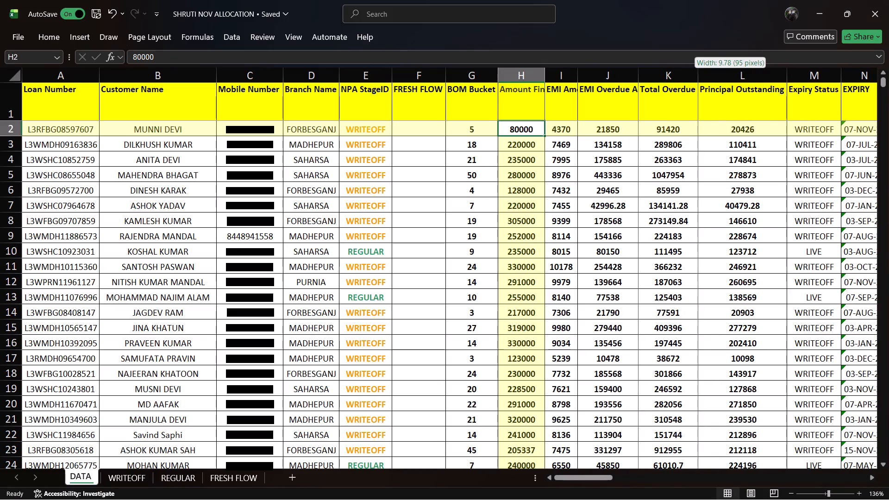
{"action": "left_click_drag", "start_coordinate": [694, 75], "coordinate": [684, 75]}
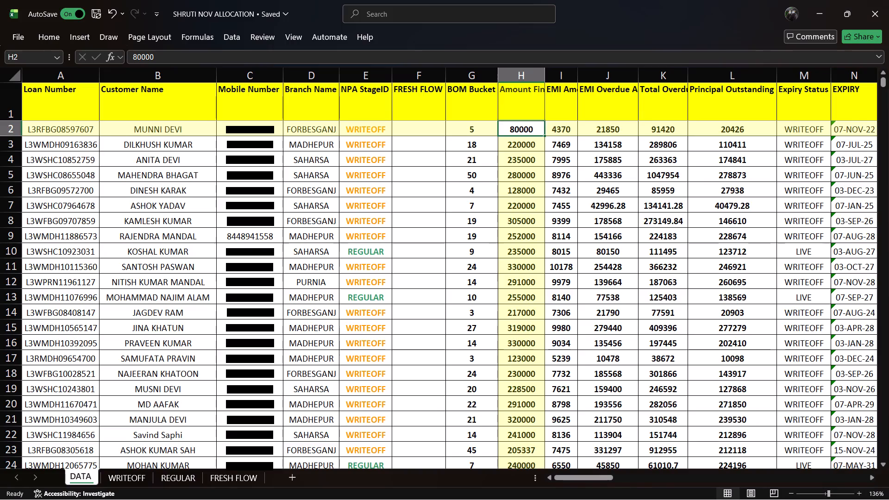
{"action": "left_click_drag", "start_coordinate": [778, 73], "coordinate": [754, 81]}
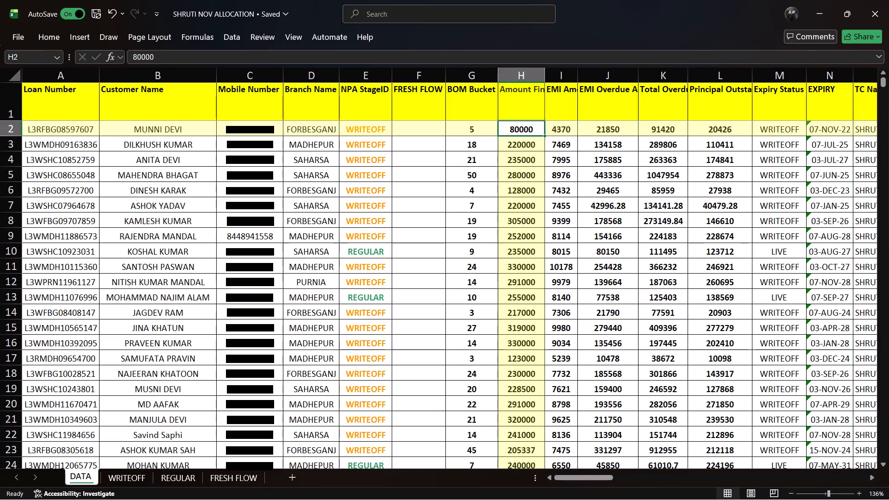
Examine the DATA sheet's columns from Expiry Status through the address, asset and reference details to Agency Name.
{"action": "left_click", "coordinate": [789, 113]}
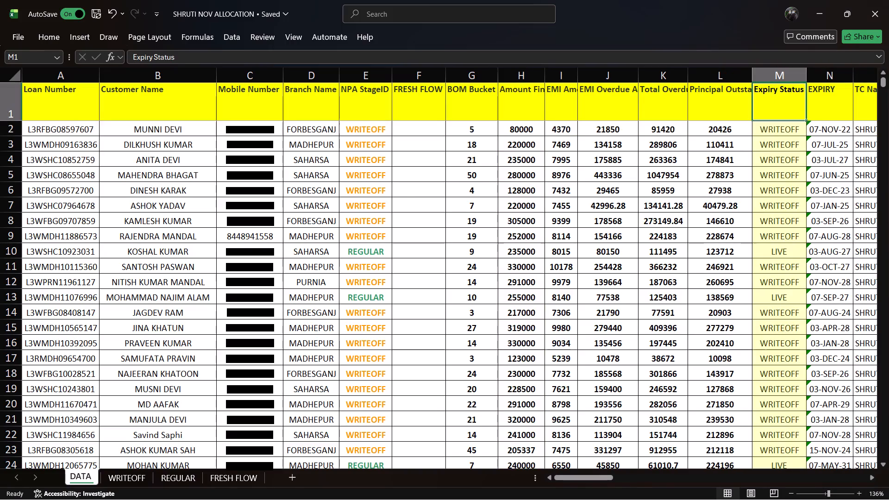
{"action": "key", "text": "Right"}
{"action": "key", "text": "Right"}
{"action": "key", "text": "Right"}
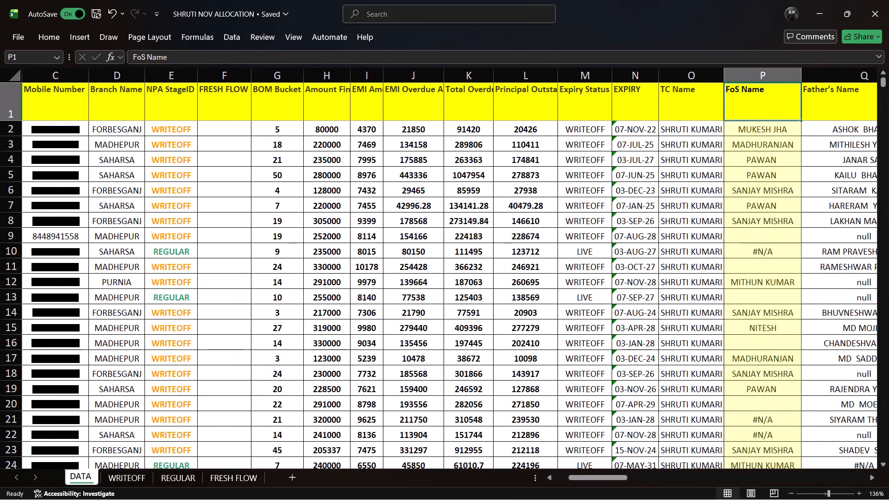
{"action": "key", "text": "Right"}
{"action": "key", "text": "Right"}
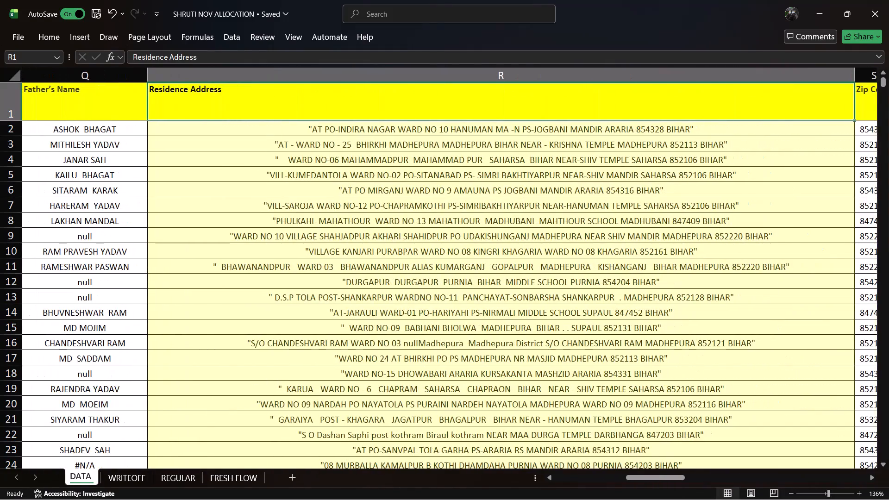
{"action": "key", "text": "Right"}
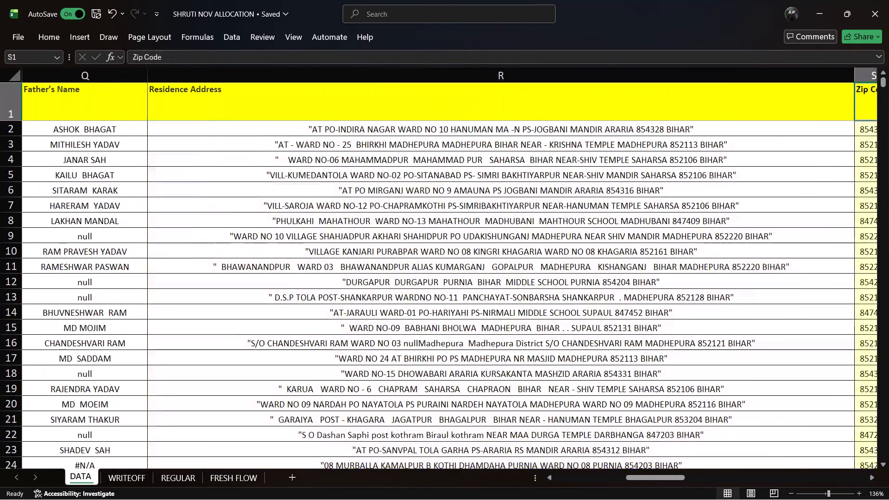
{"action": "key", "text": "Right"}
{"action": "key", "text": "Right"}
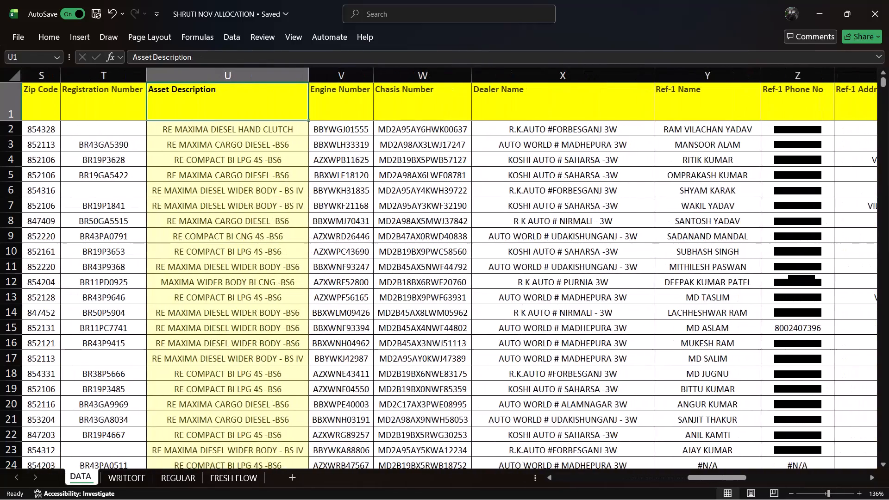
{"action": "key", "text": "Right"}
{"action": "key", "text": "Right"}
{"action": "key", "text": "Right"}
{"action": "key", "text": "Right"}
{"action": "key", "text": "Right"}
{"action": "key", "text": "Right"}
{"action": "key", "text": "Right"}
{"action": "key", "text": "Right"}
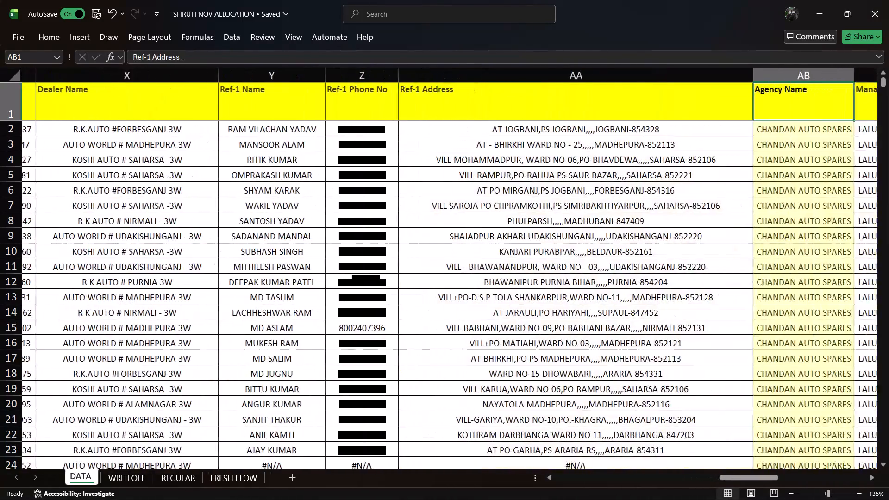
Examine the remaining DATA columns covering manager, contact details, PTP, feedback and calling date, up to Old Feedback.
{"action": "key", "text": "Right"}
{"action": "key", "text": "Right"}
{"action": "key", "text": "Right"}
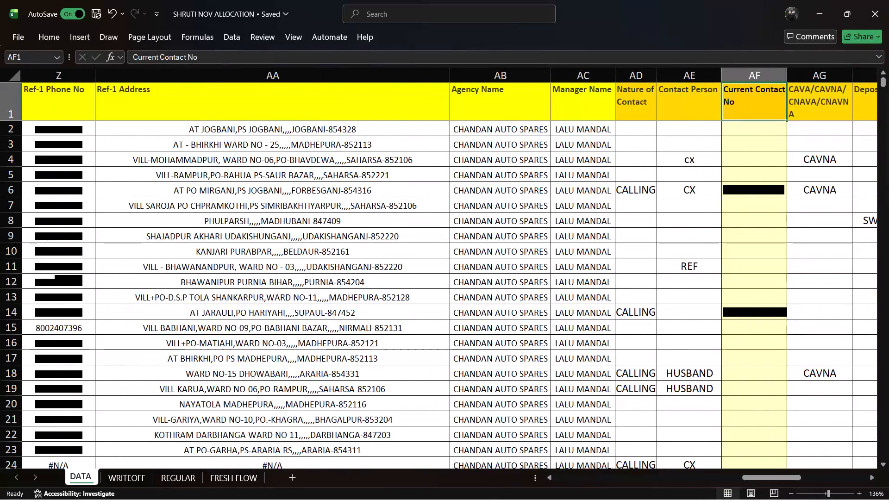
{"action": "key", "text": "Right"}
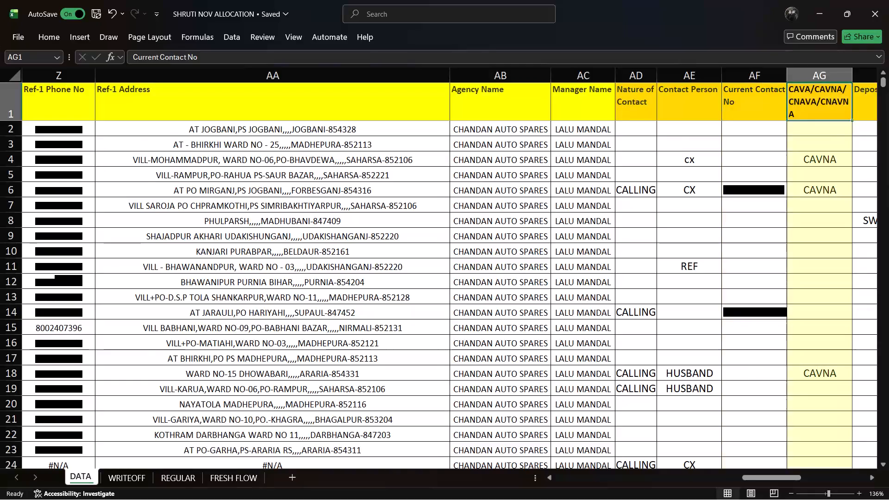
{"action": "key", "text": "Right"}
{"action": "key", "text": "Right"}
{"action": "key", "text": "Right"}
{"action": "key", "text": "Right"}
{"action": "key", "text": "Right"}
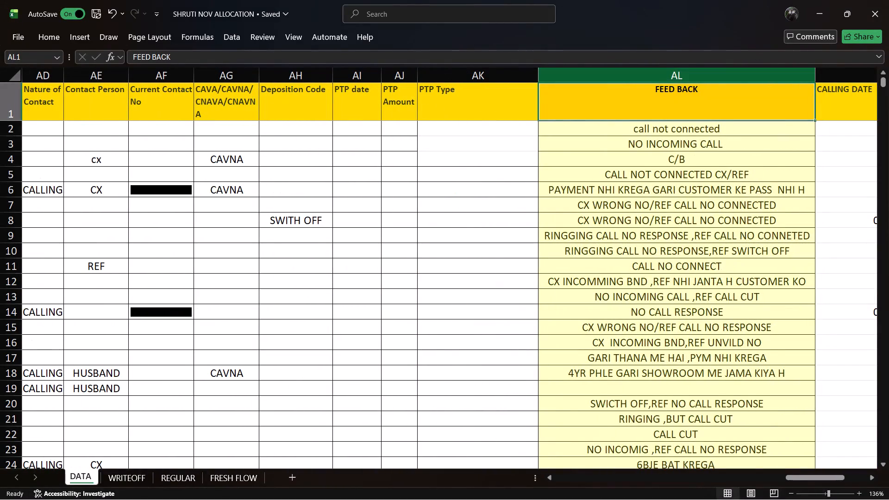
{"action": "left_click", "coordinate": [749, 73]}
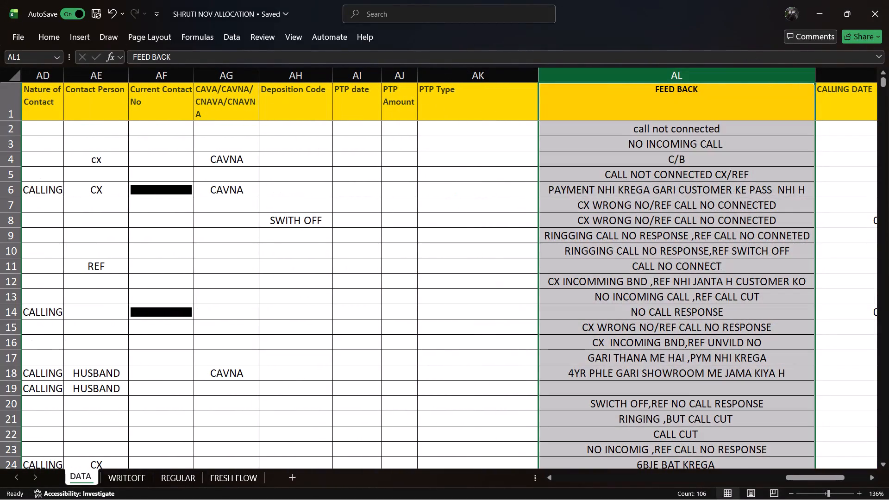
{"action": "left_click", "coordinate": [529, 125]}
{"action": "left_click", "coordinate": [515, 147]}
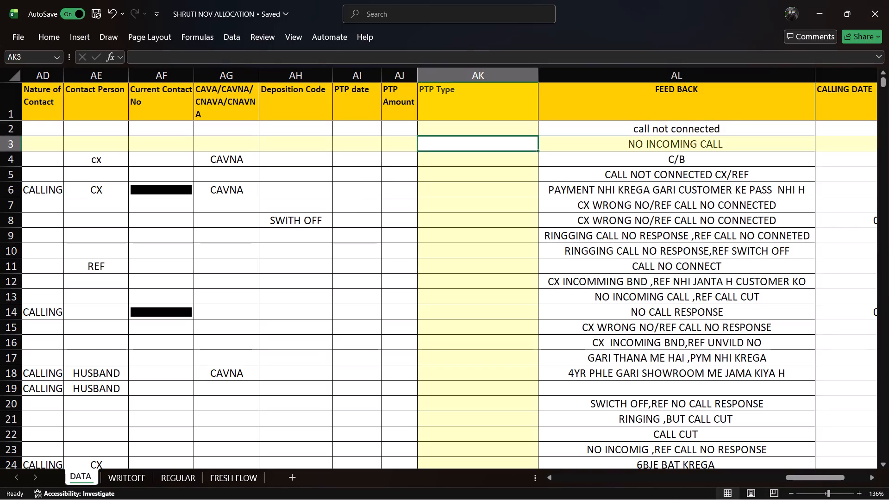
{"action": "key", "text": "Right"}
{"action": "key", "text": "Right"}
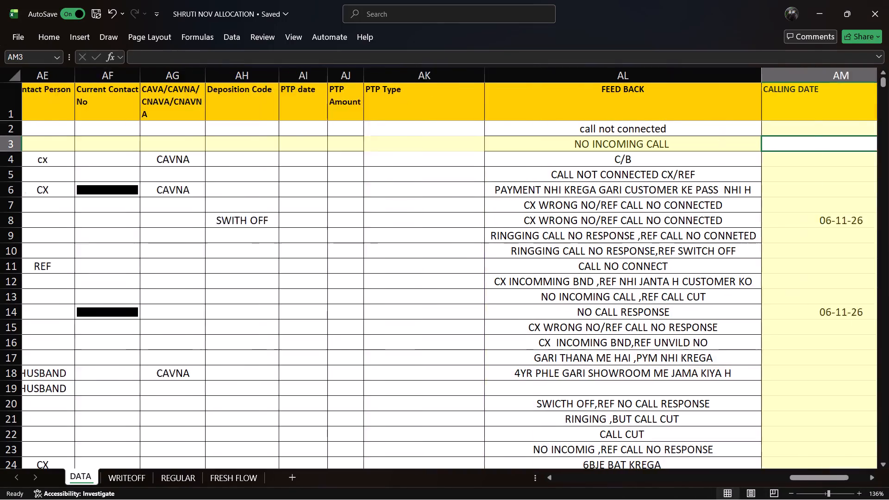
{"action": "key", "text": "Right"}
{"action": "key", "text": "Right"}
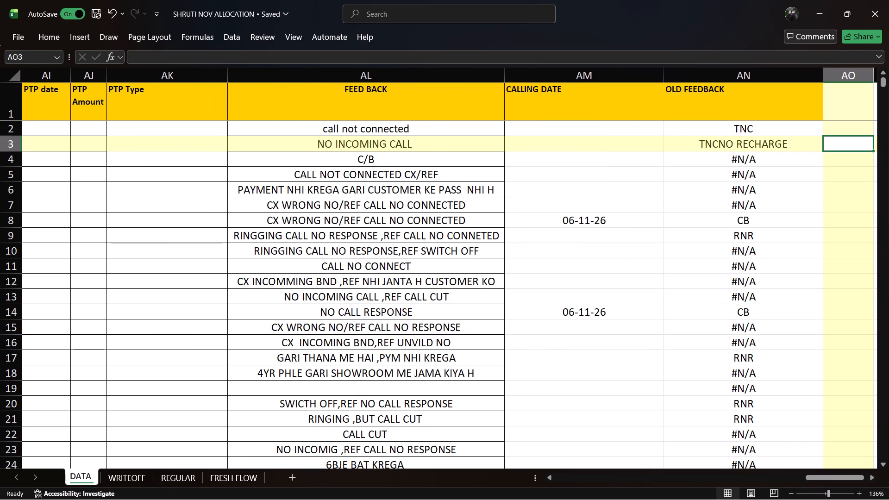
Switch to the REGULAR sheet.
{"action": "left_click", "coordinate": [183, 475]}
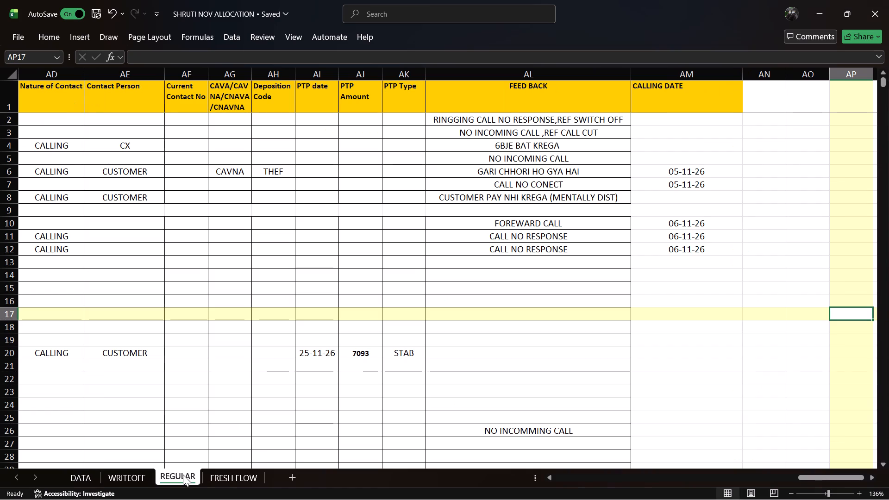
Delete the REGULAR sheet from the workbook.
{"action": "key", "text": "alt+h"}
{"action": "type", "text": "ds"}
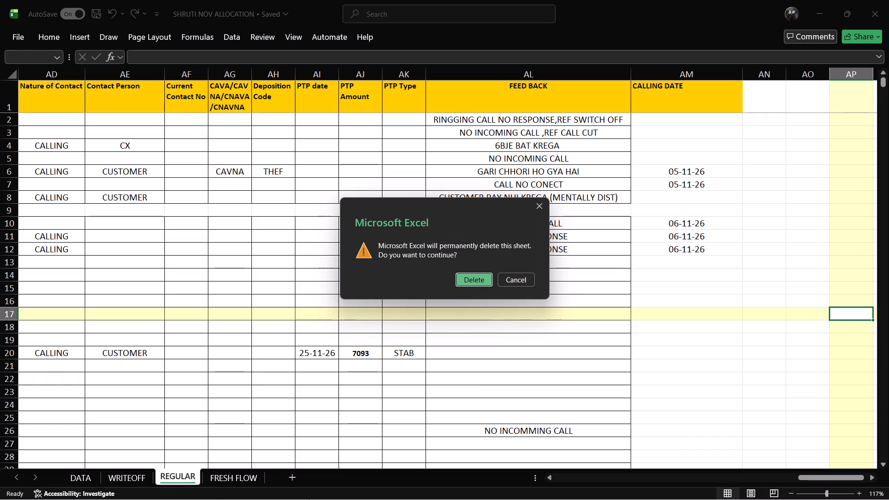
{"action": "left_click", "coordinate": [474, 281]}
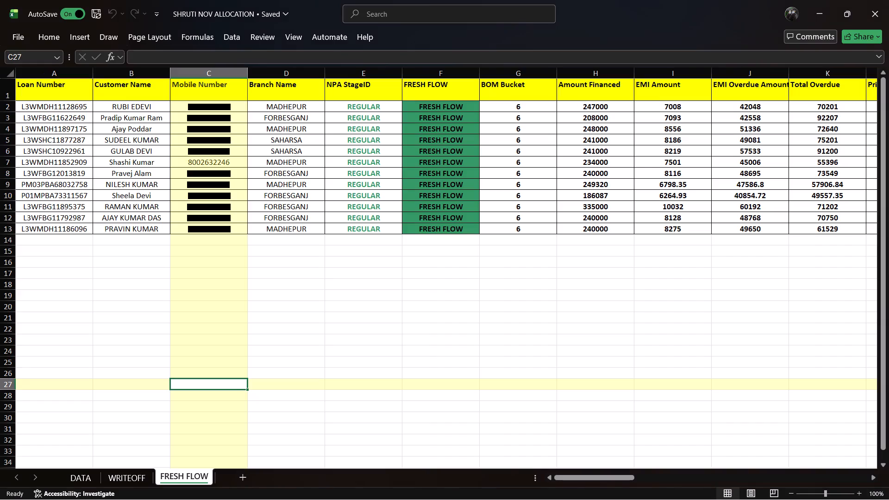
Delete the WRITEOFF sheet from the workbook.
{"action": "left_click", "coordinate": [129, 473]}
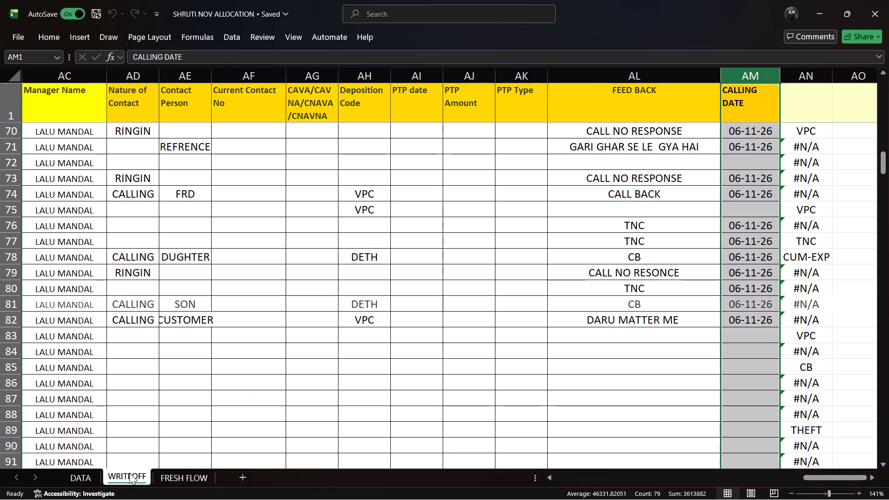
{"action": "key", "text": "alt+d"}
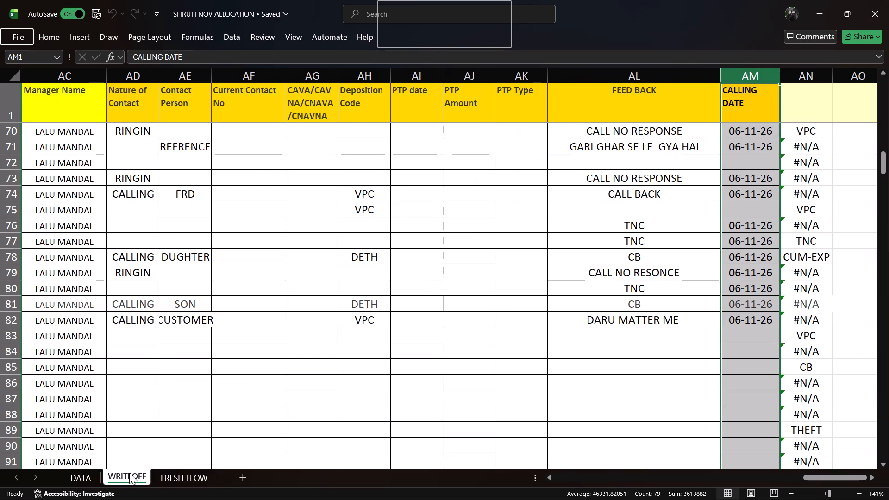
{"action": "key", "text": "alt+h"}
{"action": "left_click", "coordinate": [373, 293]}
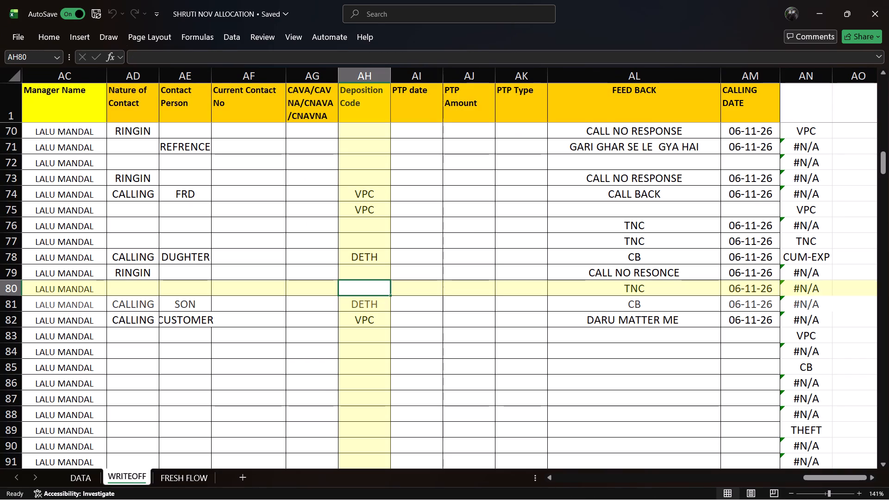
{"action": "key", "text": "alt+h"}
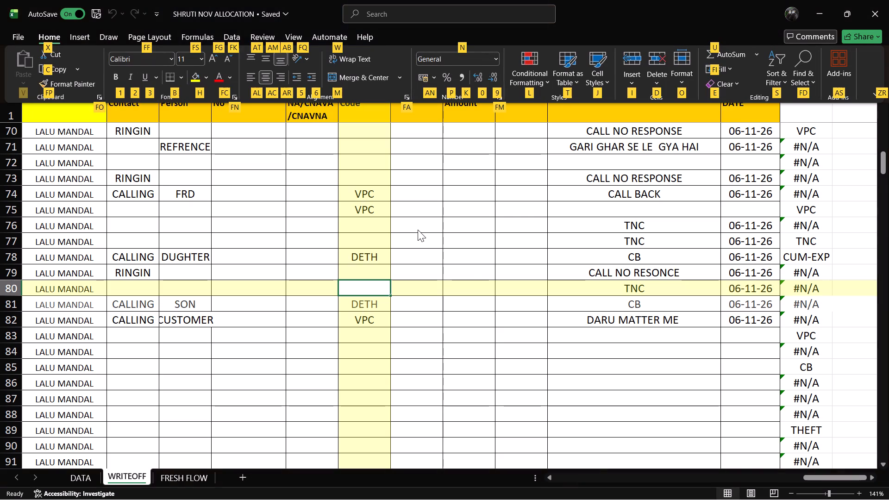
{"action": "type", "text": "ds"}
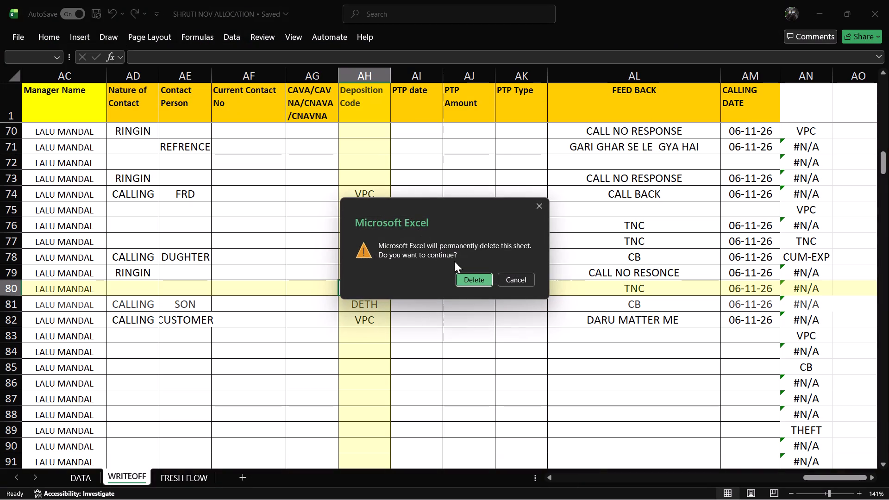
{"action": "double_click", "coordinate": [474, 277]}
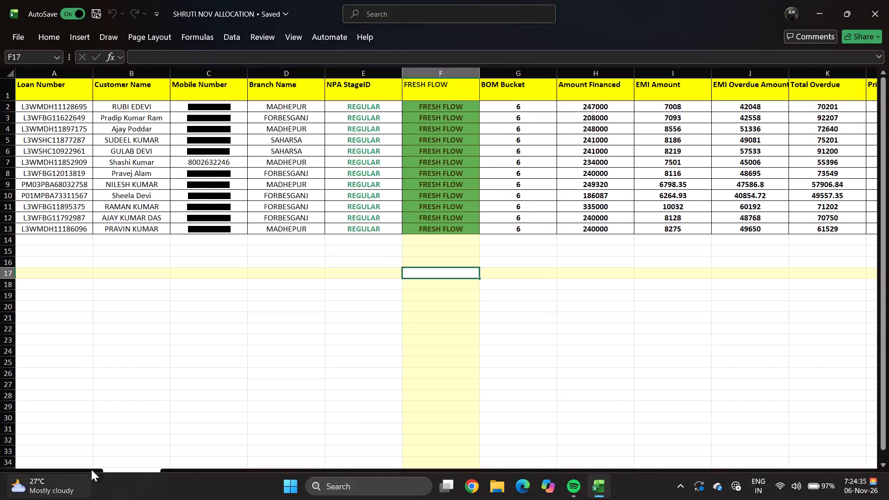
Examine the DATA sheet's column headers from Calling Date back through the contact, reference and loan details to Loan Number.
{"action": "left_click", "coordinate": [83, 476]}
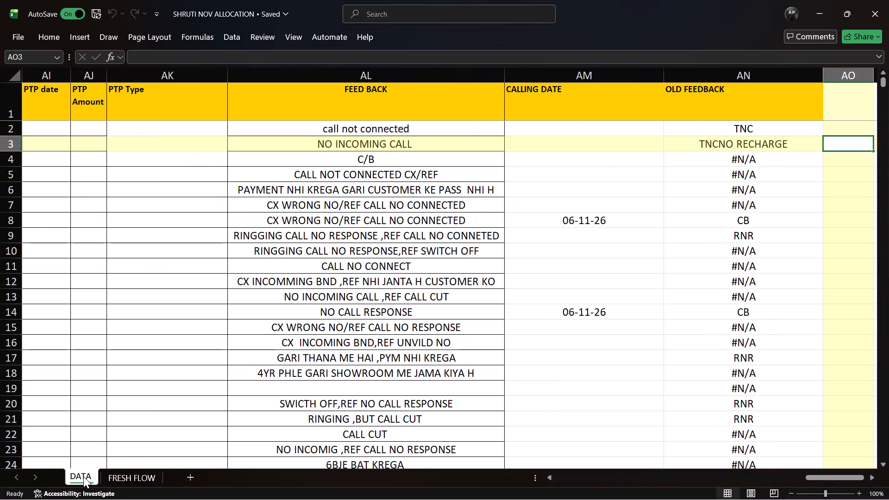
{"action": "left_click", "coordinate": [544, 137]}
{"action": "key", "text": "Up"}
{"action": "key", "text": "Up"}
{"action": "key", "text": "Up"}
{"action": "key", "text": "Up"}
{"action": "key", "text": "Up"}
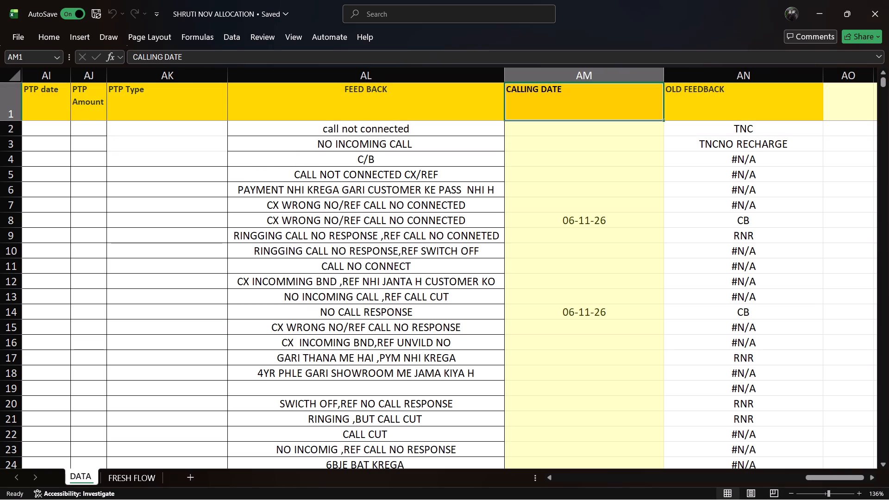
{"action": "key", "text": "Up"}
{"action": "key", "text": "Up"}
{"action": "key", "text": "Up"}
{"action": "key", "text": "Up"}
{"action": "key", "text": "Up"}
{"action": "key", "text": "Left"}
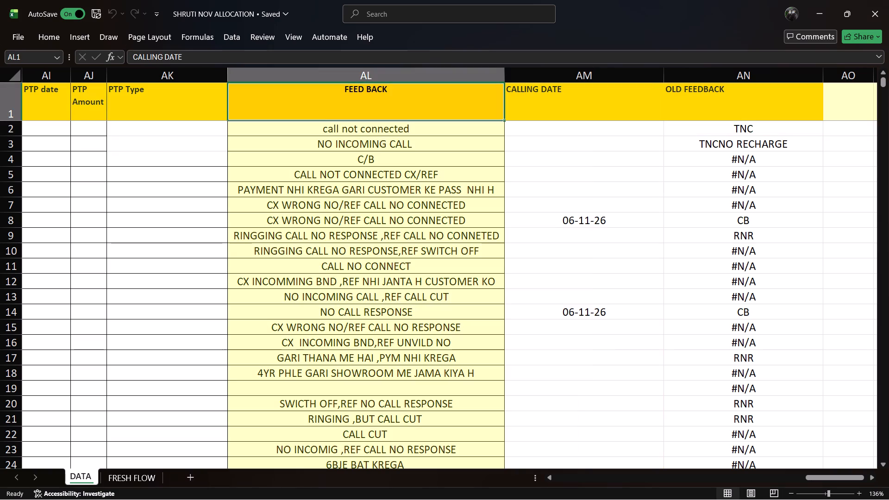
{"action": "key", "text": "Left"}
{"action": "key", "text": "Left"}
{"action": "key", "text": "Left"}
{"action": "key", "text": "Left"}
{"action": "key", "text": "Left"}
{"action": "key", "text": "Left"}
{"action": "key", "text": "Left"}
{"action": "key", "text": "Left"}
{"action": "key", "text": "Left"}
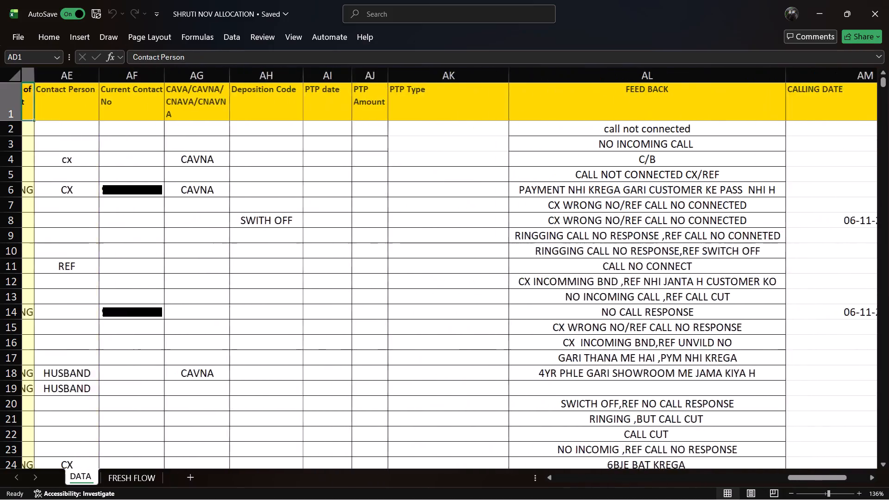
{"action": "key", "text": "Left"}
{"action": "key", "text": "Left"}
{"action": "key", "text": "Left"}
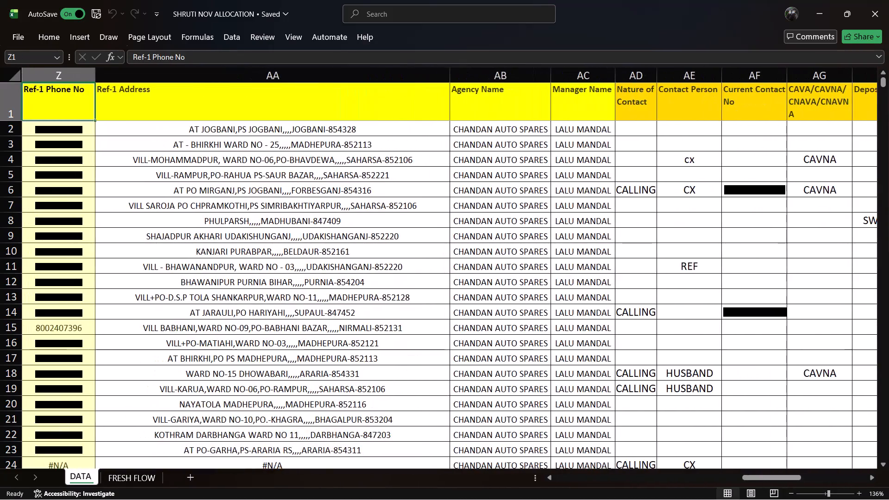
{"action": "key", "text": "Left"}
{"action": "key", "text": "Left"}
{"action": "key", "text": "Left"}
{"action": "key", "text": "Left"}
{"action": "key", "text": "Left"}
{"action": "key", "text": "Left"}
{"action": "key", "text": "Left"}
{"action": "key", "text": "Left"}
{"action": "key", "text": "Left"}
{"action": "key", "text": "Left"}
{"action": "key", "text": "Left"}
{"action": "key", "text": "Left"}
{"action": "key", "text": "Left"}
{"action": "key", "text": "Left"}
{"action": "key", "text": "Left"}
{"action": "key", "text": "Left"}
{"action": "key", "text": "Left"}
{"action": "key", "text": "Left"}
{"action": "key", "text": "Left"}
{"action": "key", "text": "Left"}
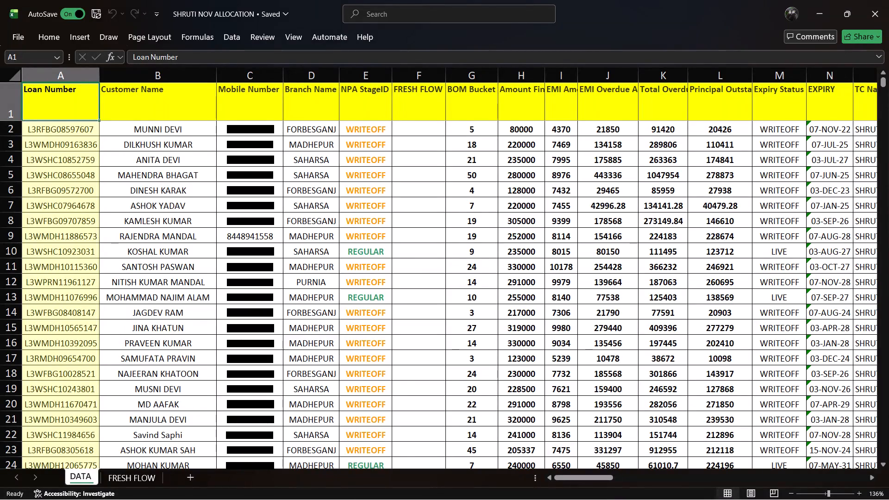
Examine the DATA sheet's columns from Loan Number through the overdue, expiry, asset and reference details to PTP Type.
{"action": "key", "text": "Right"}
{"action": "key", "text": "Right"}
{"action": "key", "text": "Right"}
{"action": "key", "text": "Right"}
{"action": "key", "text": "Right"}
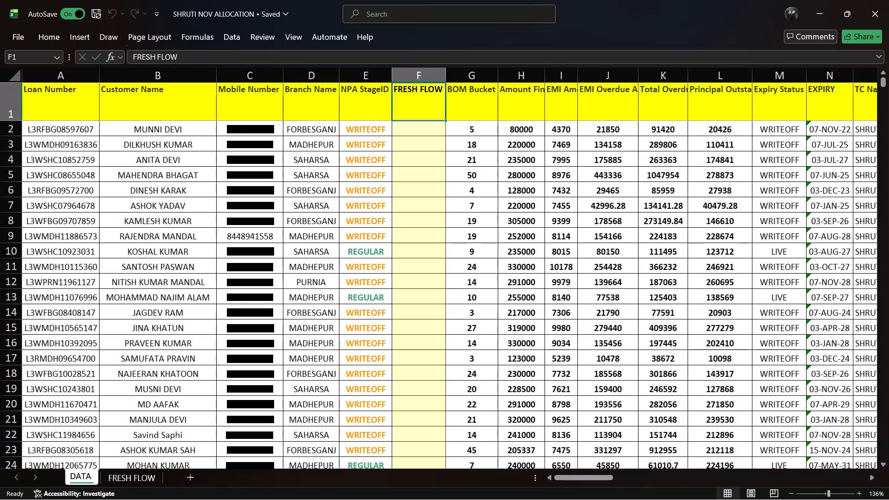
{"action": "left_click", "coordinate": [654, 105]}
{"action": "key", "text": "Right"}
{"action": "key", "text": "Right"}
{"action": "key", "text": "Right"}
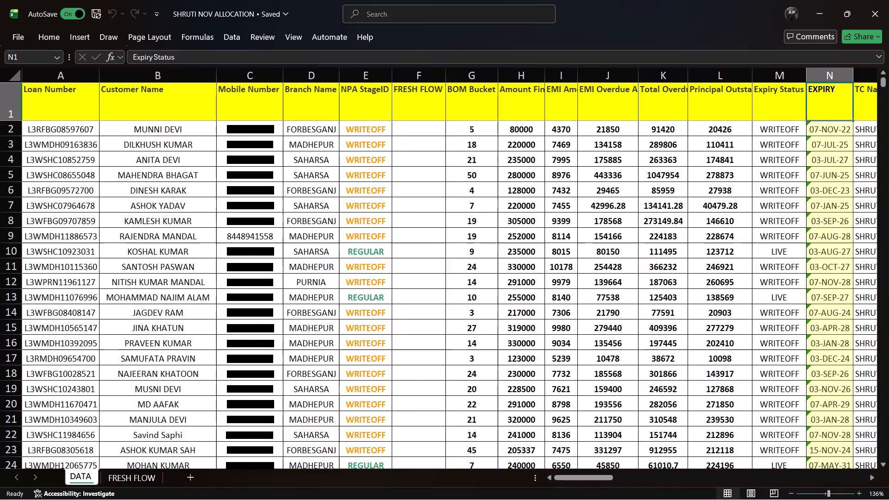
{"action": "key", "text": "Right"}
{"action": "key", "text": "Right"}
{"action": "key", "text": "Right"}
{"action": "key", "text": "Right"}
{"action": "key", "text": "Right"}
{"action": "key", "text": "Right"}
{"action": "key", "text": "Right"}
{"action": "key", "text": "Right"}
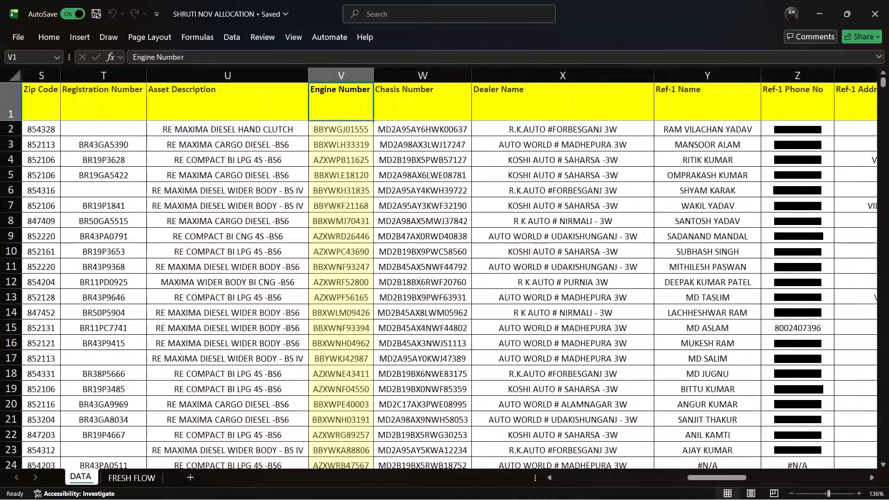
{"action": "key", "text": "Right"}
{"action": "key", "text": "Right"}
{"action": "key", "text": "Right"}
{"action": "key", "text": "Right"}
{"action": "key", "text": "Right"}
{"action": "key", "text": "Right"}
{"action": "key", "text": "Right"}
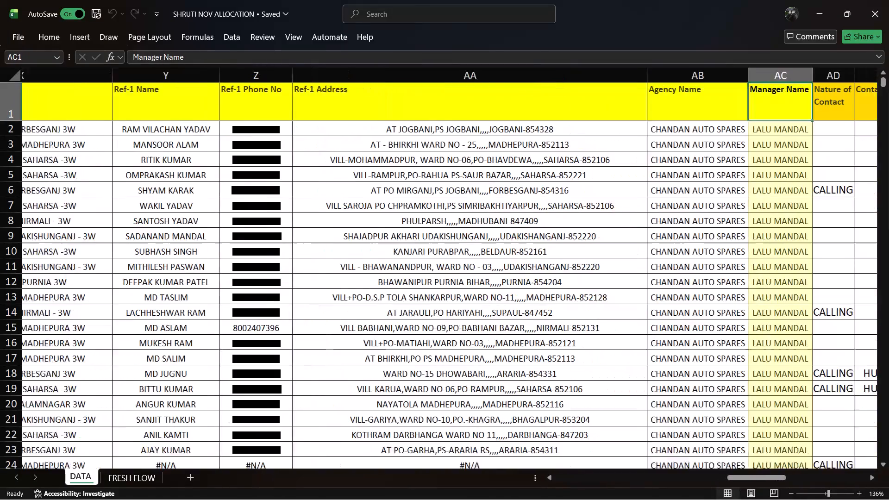
{"action": "key", "text": "Right"}
{"action": "key", "text": "Right"}
{"action": "key", "text": "Right"}
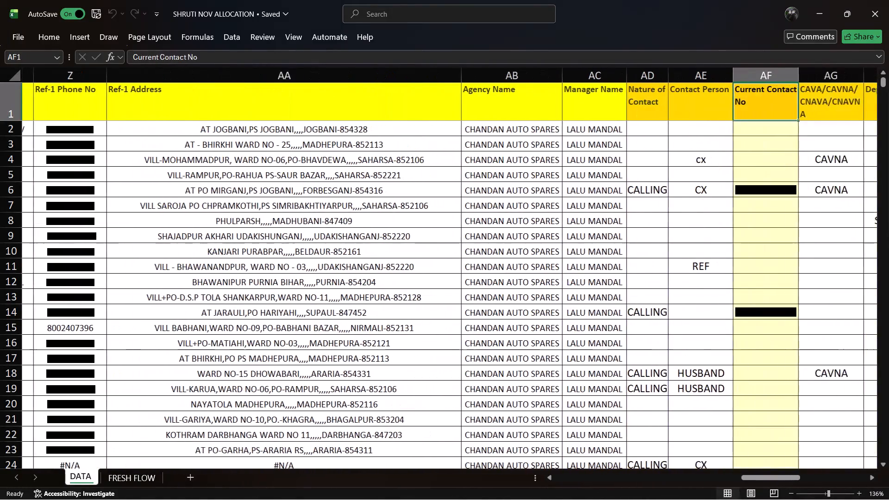
{"action": "key", "text": "Right"}
{"action": "key", "text": "Right"}
{"action": "key", "text": "Right"}
{"action": "key", "text": "Right"}
{"action": "key", "text": "Right"}
{"action": "key", "text": "Right"}
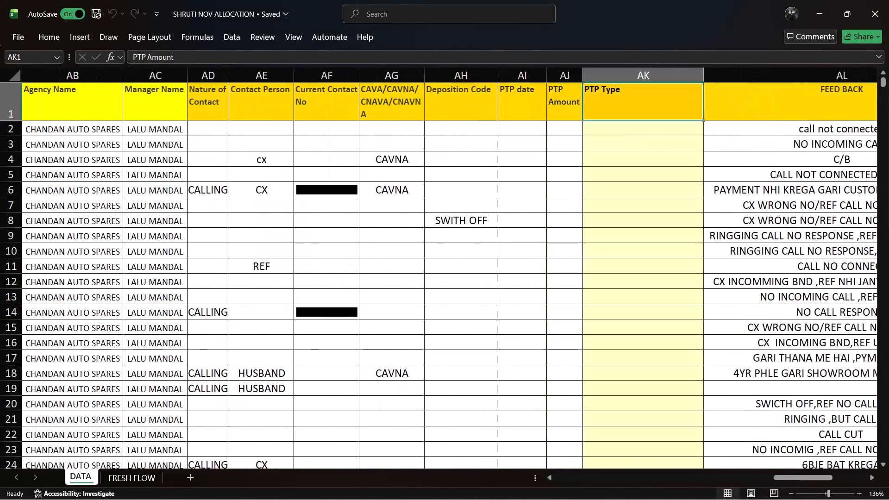
Examine the DATA sheet's FEED BACK remarks and related contact details from the first records down to row 50.
{"action": "key", "text": "Down"}
{"action": "key", "text": "Down"}
{"action": "key", "text": "Down"}
{"action": "key", "text": "Down"}
{"action": "key", "text": "Down"}
{"action": "key", "text": "Down"}
{"action": "key", "text": "Down"}
{"action": "key", "text": "Down"}
{"action": "key", "text": "Down"}
{"action": "key", "text": "Down"}
{"action": "key", "text": "Down"}
{"action": "key", "text": "Down"}
{"action": "key", "text": "Down"}
{"action": "key", "text": "Down"}
{"action": "key", "text": "Down"}
{"action": "key", "text": "Down"}
{"action": "key", "text": "Down"}
{"action": "key", "text": "Down"}
{"action": "key", "text": "Down"}
{"action": "key", "text": "Down"}
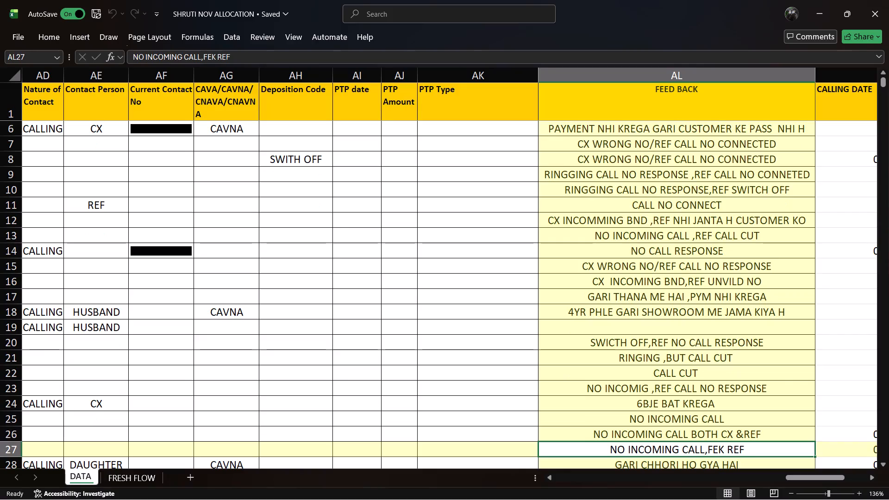
{"action": "key", "text": "Down"}
{"action": "key", "text": "Down"}
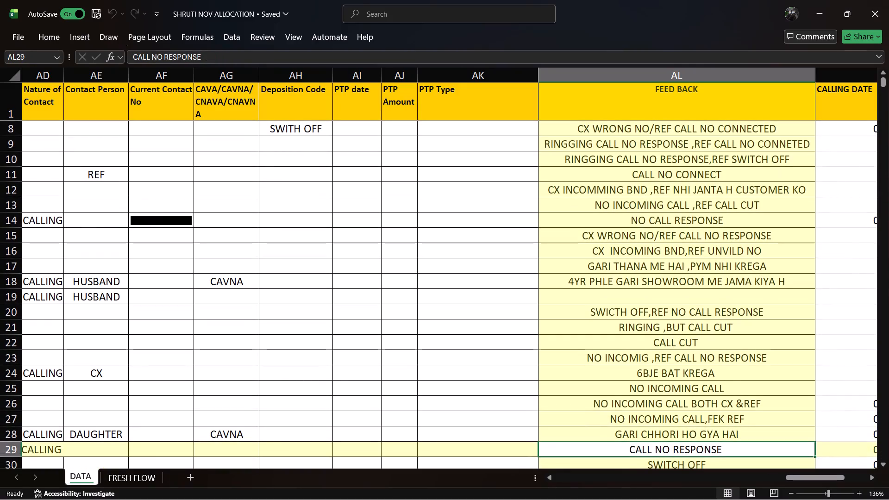
{"action": "key", "text": "Down"}
{"action": "key", "text": "Down"}
{"action": "key", "text": "Down"}
{"action": "key", "text": "Down"}
{"action": "key", "text": "Down"}
{"action": "key", "text": "Down"}
{"action": "key", "text": "Down"}
{"action": "key", "text": "Down"}
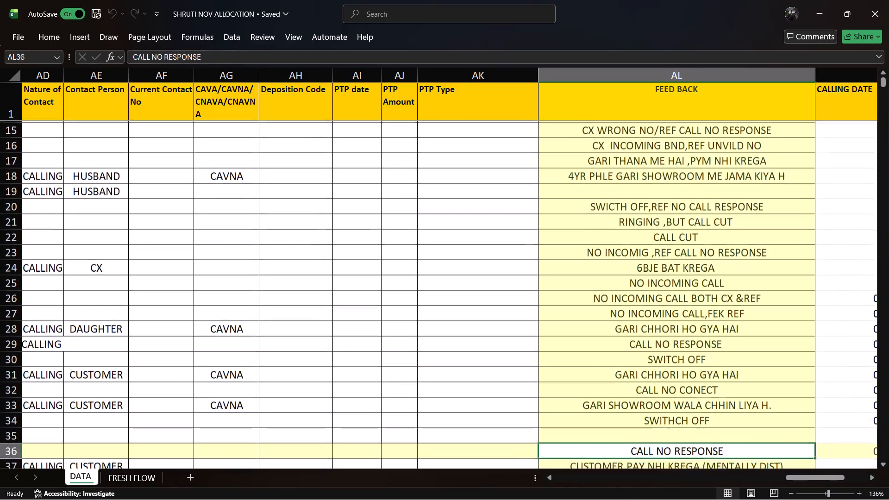
{"action": "key", "text": "Down"}
{"action": "key", "text": "Down"}
{"action": "key", "text": "Down"}
{"action": "key", "text": "Down"}
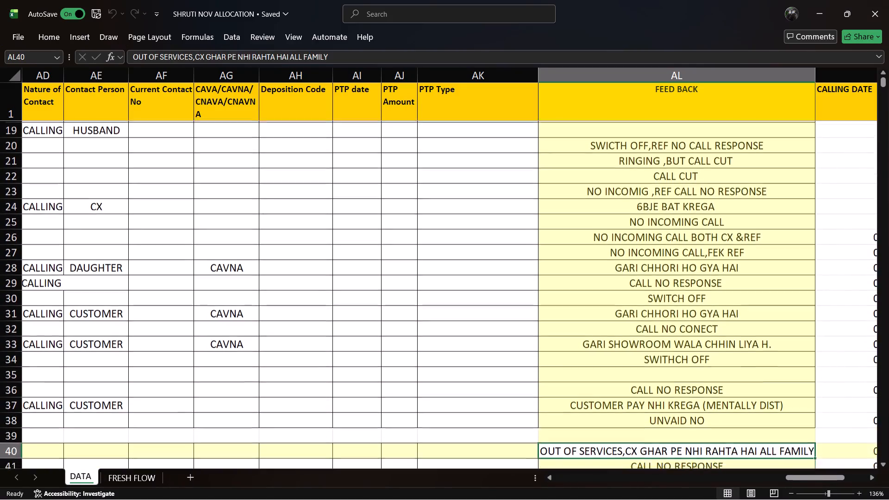
{"action": "key", "text": "Down"}
{"action": "key", "text": "Down"}
{"action": "key", "text": "Down"}
{"action": "key", "text": "Down"}
{"action": "key", "text": "Down"}
{"action": "key", "text": "Down"}
{"action": "key", "text": "Down"}
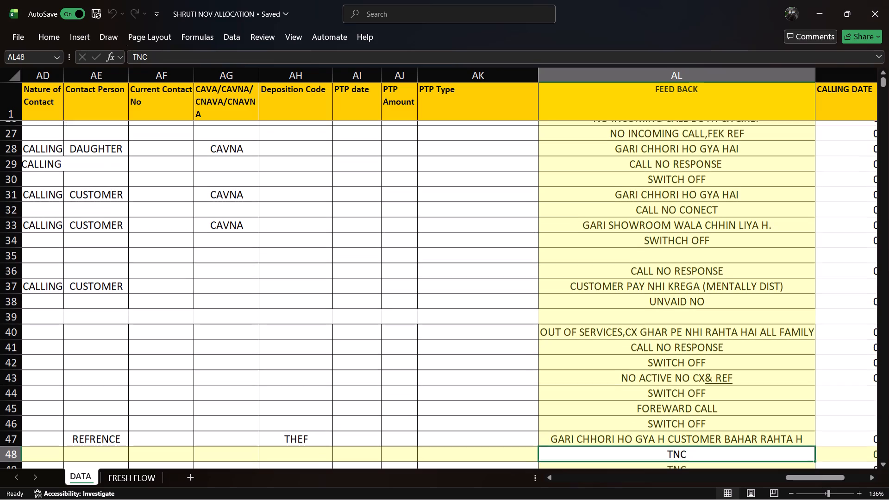
{"action": "key", "text": "Down"}
{"action": "key", "text": "Down"}
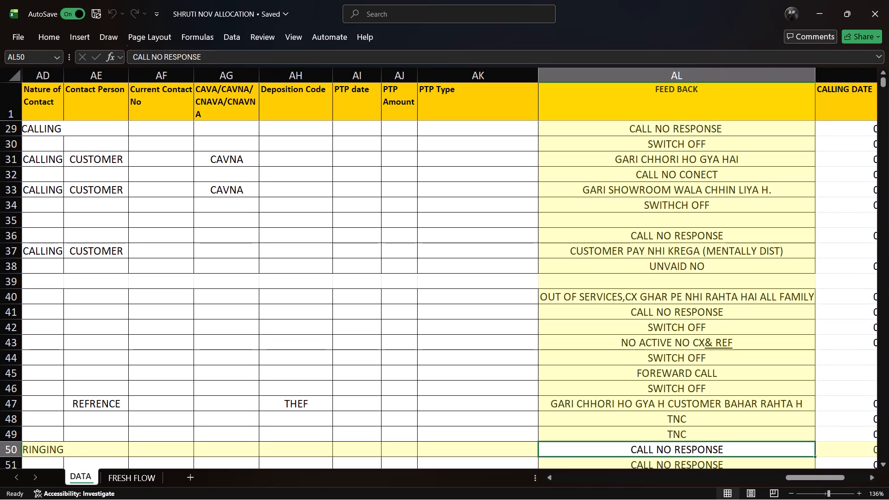
Examine the FEED BACK remarks, deposition codes and PTP details from row 51 down to row 87.
{"action": "key", "text": "Down"}
{"action": "key", "text": "Down"}
{"action": "key", "text": "Down"}
{"action": "key", "text": "Down"}
{"action": "key", "text": "Down"}
{"action": "key", "text": "Down"}
{"action": "key", "text": "Down"}
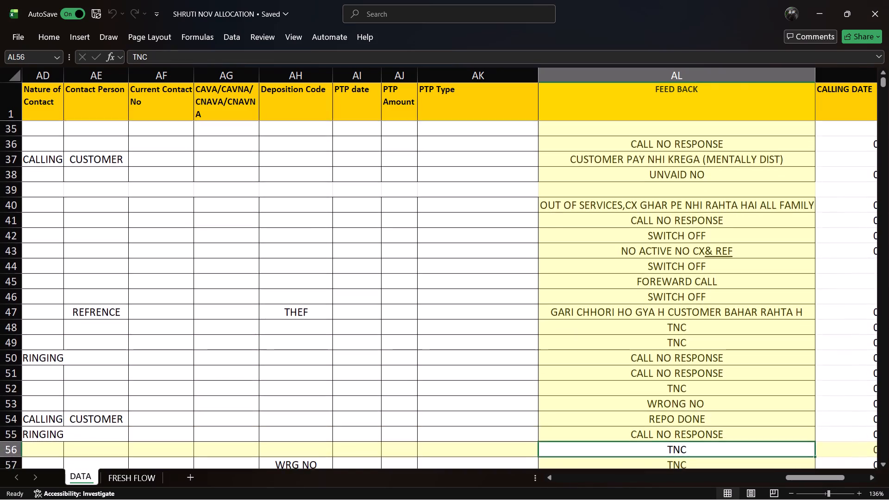
{"action": "key", "text": "Down"}
{"action": "key", "text": "Down"}
{"action": "key", "text": "Down"}
{"action": "key", "text": "Down"}
{"action": "key", "text": "Down"}
{"action": "key", "text": "Down"}
{"action": "key", "text": "Down"}
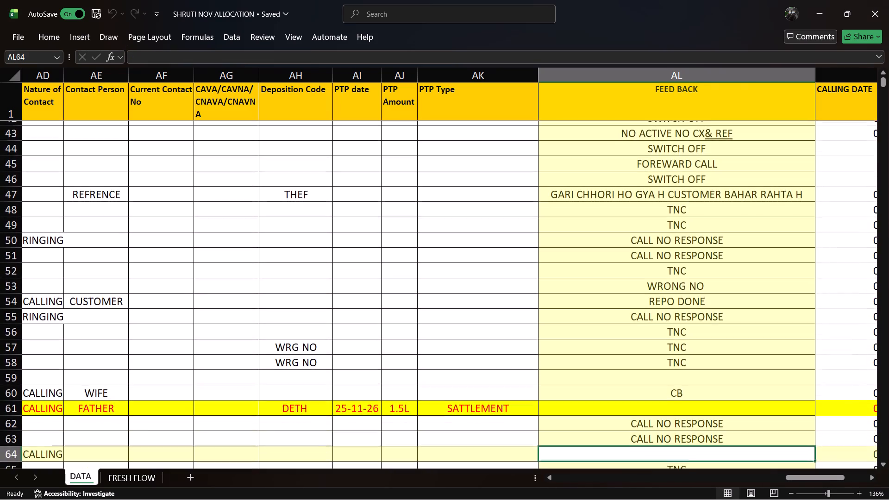
{"action": "key", "text": "Down"}
{"action": "key", "text": "Down"}
{"action": "key", "text": "Down"}
{"action": "key", "text": "Down"}
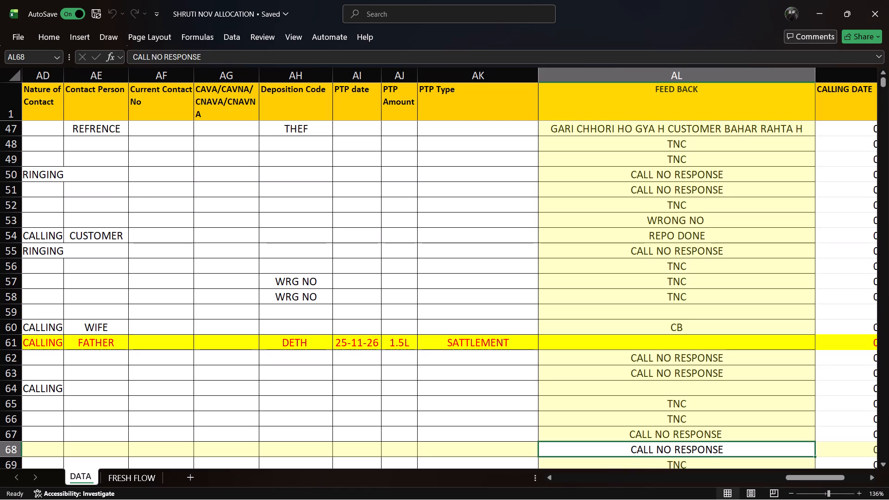
{"action": "key", "text": "Down"}
{"action": "key", "text": "Down"}
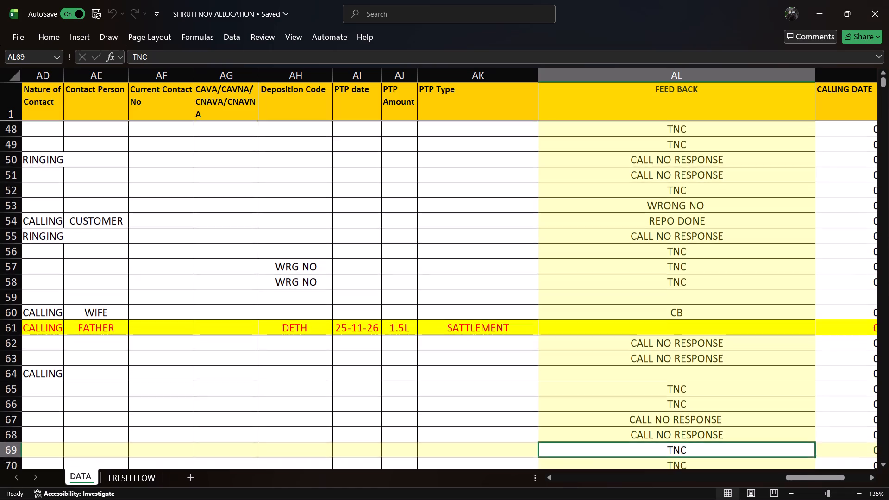
{"action": "key", "text": "Down"}
{"action": "key", "text": "Down"}
{"action": "key", "text": "Down"}
{"action": "key", "text": "Down"}
{"action": "key", "text": "Down"}
{"action": "key", "text": "Down"}
{"action": "key", "text": "Down"}
{"action": "key", "text": "Down"}
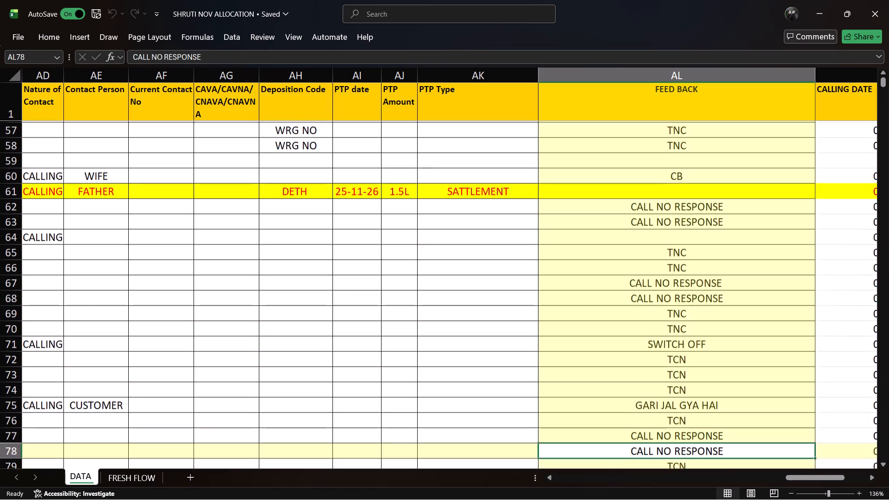
{"action": "key", "text": "Down"}
{"action": "key", "text": "Down"}
{"action": "key", "text": "Down"}
{"action": "key", "text": "Down"}
{"action": "key", "text": "Down"}
{"action": "key", "text": "Down"}
{"action": "key", "text": "Down"}
{"action": "key", "text": "Down"}
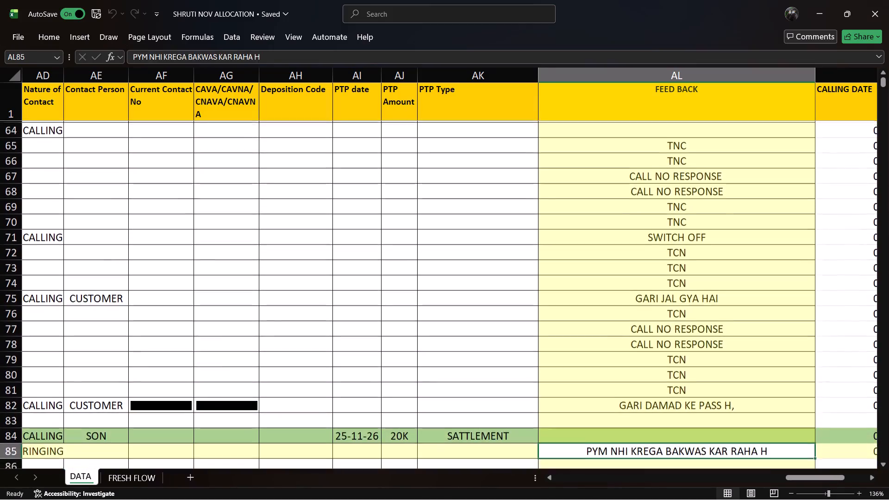
{"action": "key", "text": "Down"}
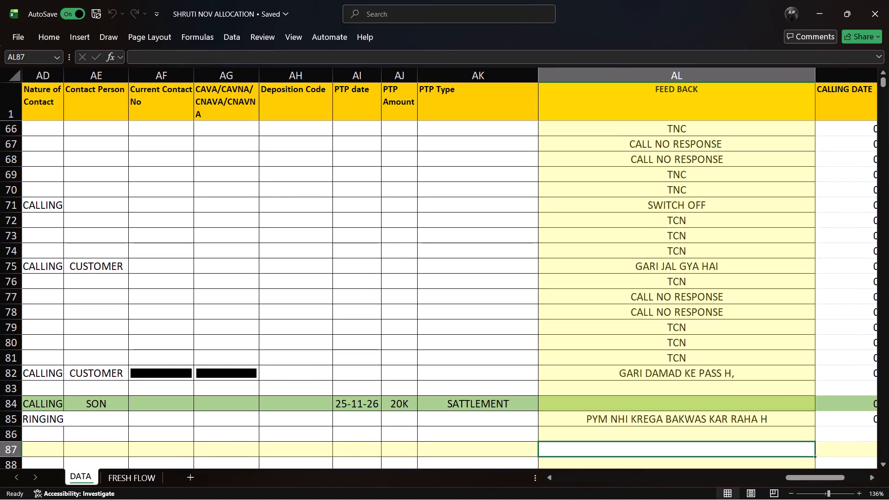
Examine the green-highlighted settlement record in row 84 from FEED BACK back to its Loan Number.
{"action": "left_click", "coordinate": [645, 404]}
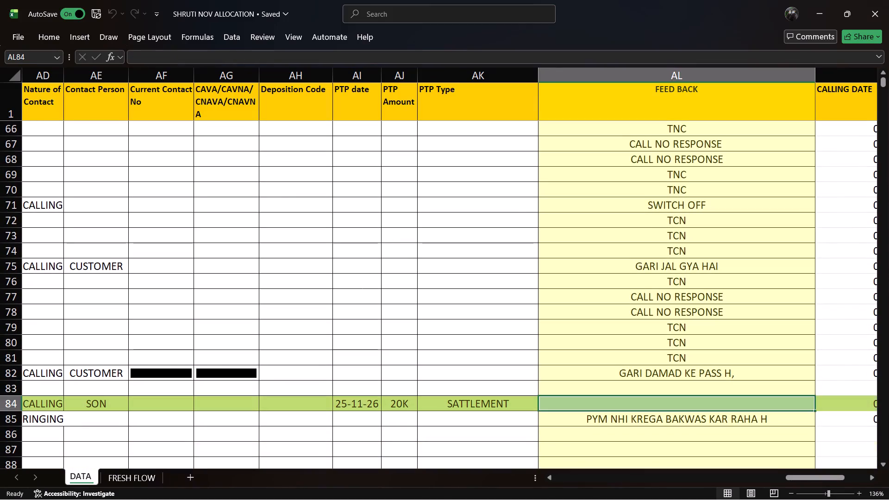
{"action": "key", "text": "Left"}
{"action": "key", "text": "Left"}
{"action": "key", "text": "Left"}
{"action": "key", "text": "Left"}
{"action": "key", "text": "Left"}
{"action": "key", "text": "Left"}
{"action": "key", "text": "Left"}
{"action": "key", "text": "Left"}
{"action": "key", "text": "Left"}
{"action": "key", "text": "Left"}
{"action": "key", "text": "Left"}
{"action": "key", "text": "Left"}
{"action": "key", "text": "Left"}
{"action": "key", "text": "Left"}
{"action": "key", "text": "Left"}
{"action": "key", "text": "Left"}
{"action": "key", "text": "Left"}
{"action": "key", "text": "Left"}
{"action": "key", "text": "Left"}
{"action": "key", "text": "Left"}
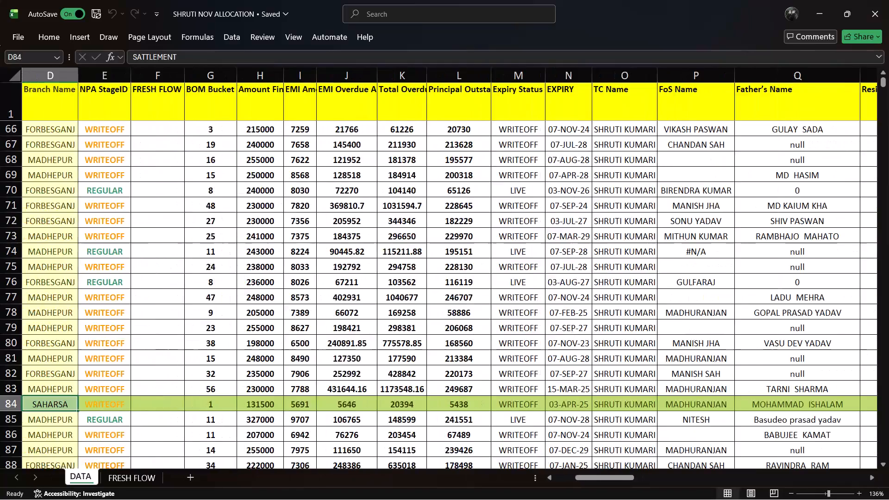
{"action": "key", "text": "Left"}
{"action": "key", "text": "Left"}
{"action": "key", "text": "Left"}
{"action": "key", "text": "Left"}
{"action": "key", "text": "Left"}
{"action": "key", "text": "Left"}
{"action": "key", "text": "Left"}
{"action": "key", "text": "Left"}
{"action": "key", "text": "Left"}
{"action": "key", "text": "Left"}
{"action": "key", "text": "Left"}
{"action": "key", "text": "Left"}
{"action": "key", "text": "Left"}
{"action": "key", "text": "Left"}
{"action": "key", "text": "Left"}
{"action": "key", "text": "Left"}
{"action": "key", "text": "Left"}
{"action": "key", "text": "Left"}
{"action": "key", "text": "Left"}
{"action": "key", "text": "Left"}
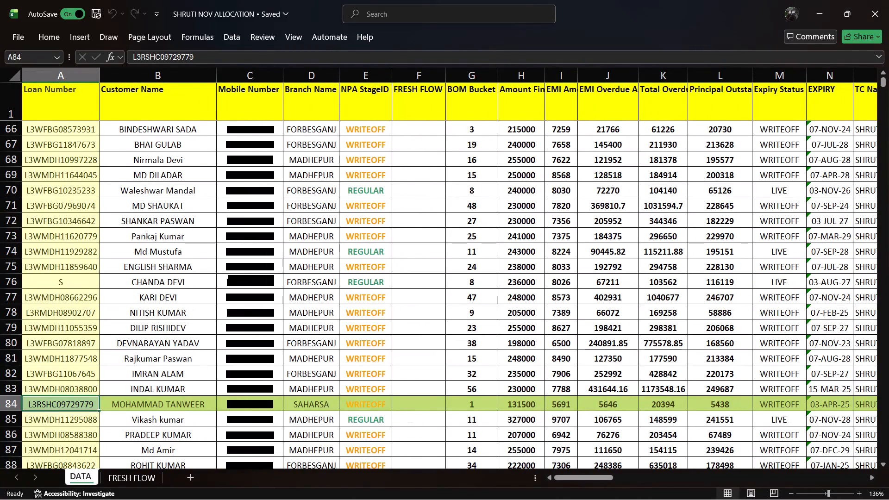
{"action": "key", "text": "Left"}
{"action": "key", "text": "Left"}
{"action": "key", "text": "Left"}
{"action": "key", "text": "Left"}
{"action": "key", "text": "Left"}
Examine row 84's branch, NPA stage, bucket, finance and overdue fields from Loan Number across to Principal Outstanding.
{"action": "key", "text": "Right"}
{"action": "key", "text": "Right"}
{"action": "key", "text": "Right"}
{"action": "key", "text": "Right"}
{"action": "key", "text": "Right"}
{"action": "key", "text": "Right"}
{"action": "key", "text": "Right"}
{"action": "key", "text": "Right"}
{"action": "key", "text": "Right"}
{"action": "key", "text": "Right"}
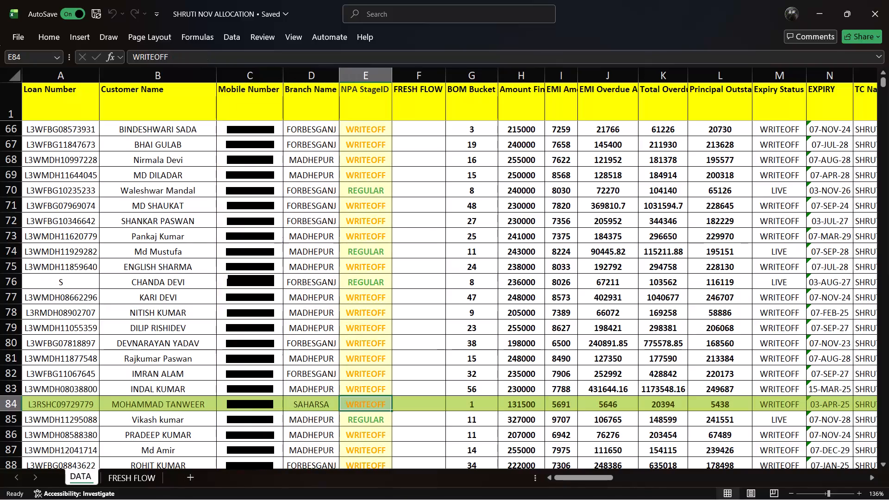
{"action": "key", "text": "Right"}
{"action": "key", "text": "Right"}
{"action": "key", "text": "Right"}
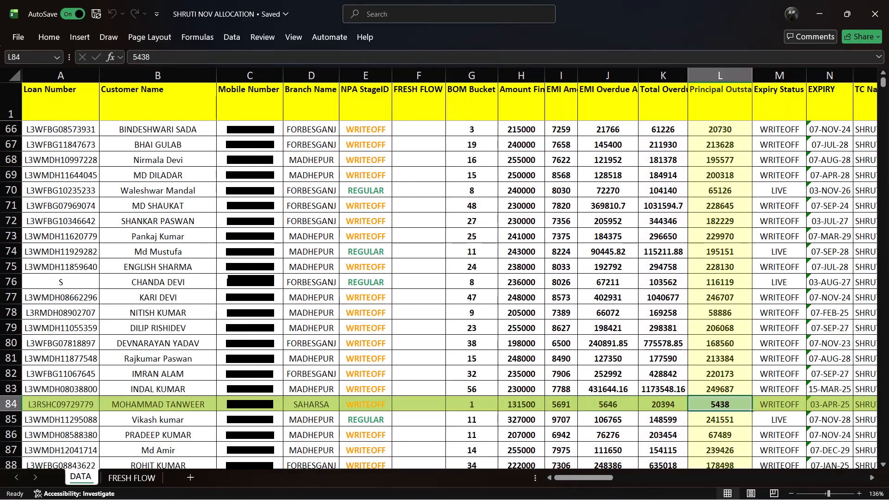
{"action": "key", "text": "Left"}
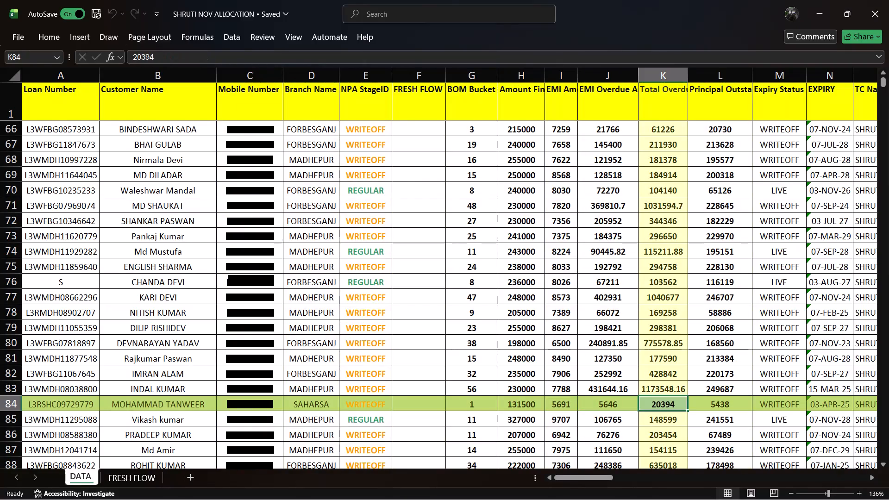
Select the EMI overdue and total overdue amounts together in the row 84 record.
{"action": "left_click_drag", "start_coordinate": [614, 407], "coordinate": [745, 424]}
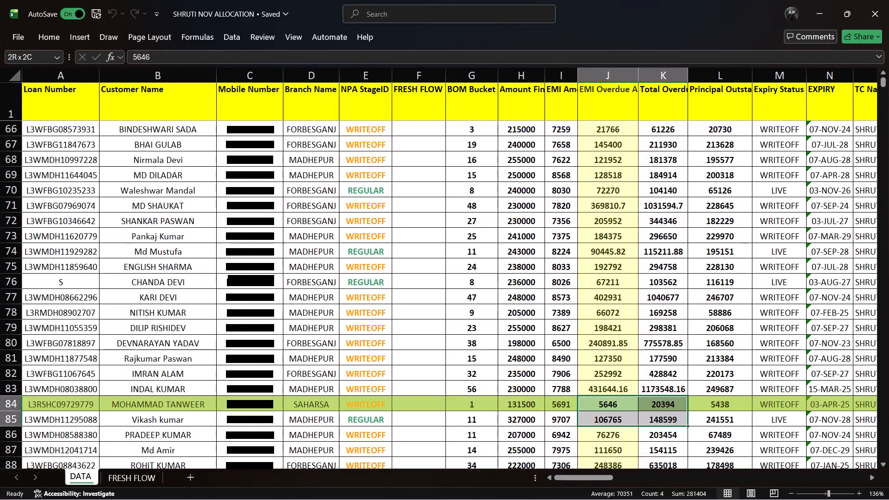
{"action": "left_click_drag", "start_coordinate": [745, 424], "coordinate": [658, 401]}
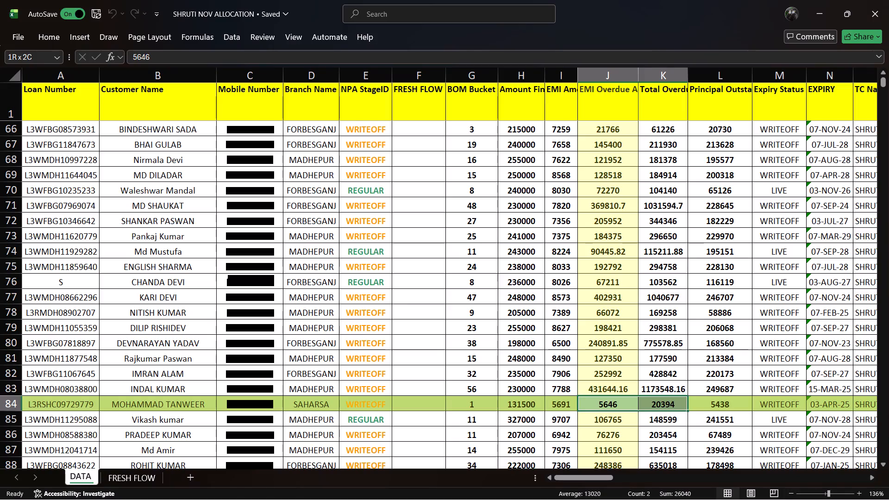
{"action": "left_click_drag", "start_coordinate": [658, 401], "coordinate": [658, 402]}
Examine row 84's remaining fields from Total Overdue across to the PTP date, PTP Amount, PTP Type and FEED BACK.
{"action": "left_click", "coordinate": [658, 402]}
{"action": "key", "text": "Right"}
{"action": "key", "text": "Right"}
{"action": "key", "text": "Right"}
{"action": "key", "text": "Right"}
{"action": "key", "text": "Right"}
{"action": "key", "text": "Right"}
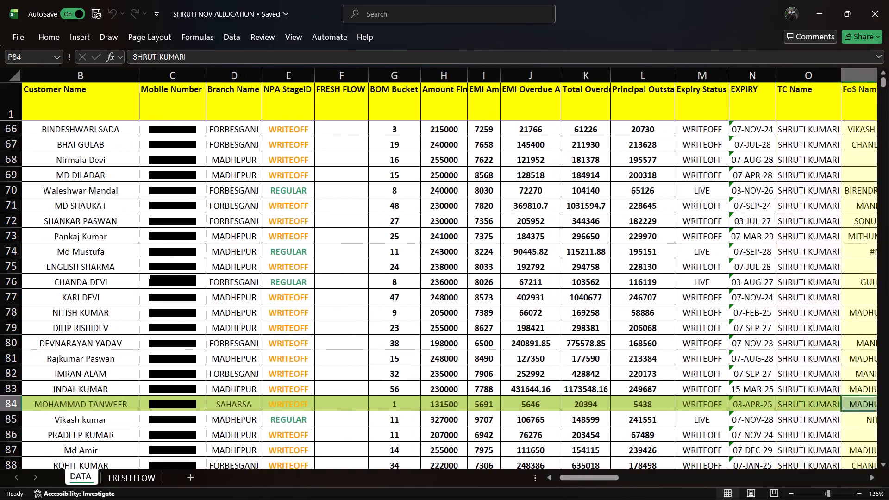
{"action": "key", "text": "Right"}
{"action": "key", "text": "Right"}
{"action": "key", "text": "Right"}
{"action": "key", "text": "Right"}
{"action": "key", "text": "Right"}
{"action": "key", "text": "Right"}
{"action": "key", "text": "Right"}
{"action": "key", "text": "Right"}
{"action": "key", "text": "Right"}
{"action": "key", "text": "Right"}
{"action": "key", "text": "Right"}
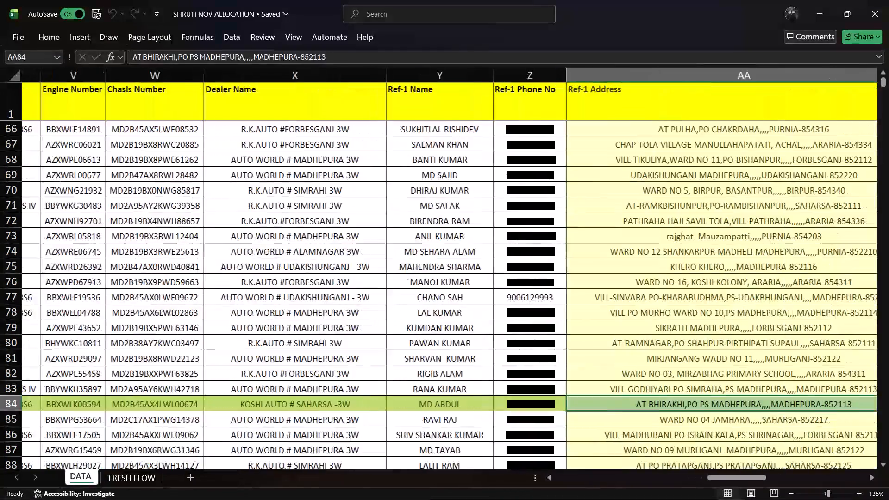
{"action": "key", "text": "Right"}
{"action": "key", "text": "Right"}
{"action": "key", "text": "Right"}
{"action": "key", "text": "Right"}
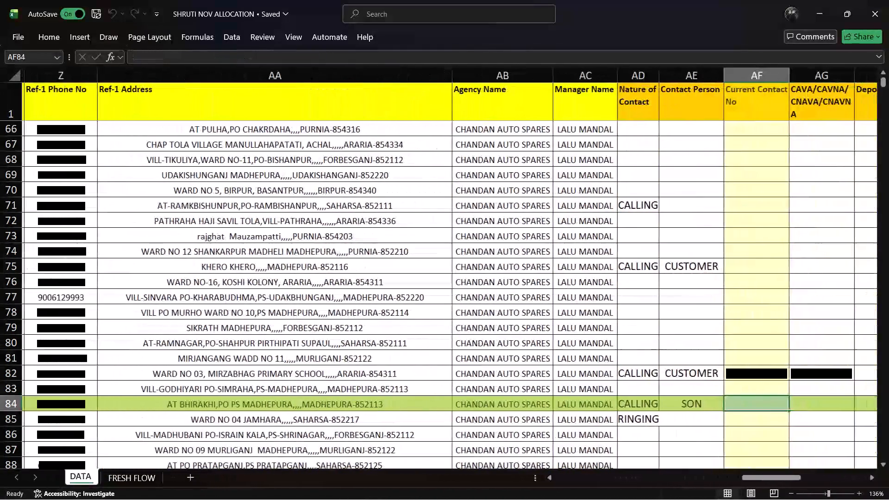
{"action": "key", "text": "Right"}
{"action": "key", "text": "Right"}
{"action": "key", "text": "Right"}
{"action": "key", "text": "Right"}
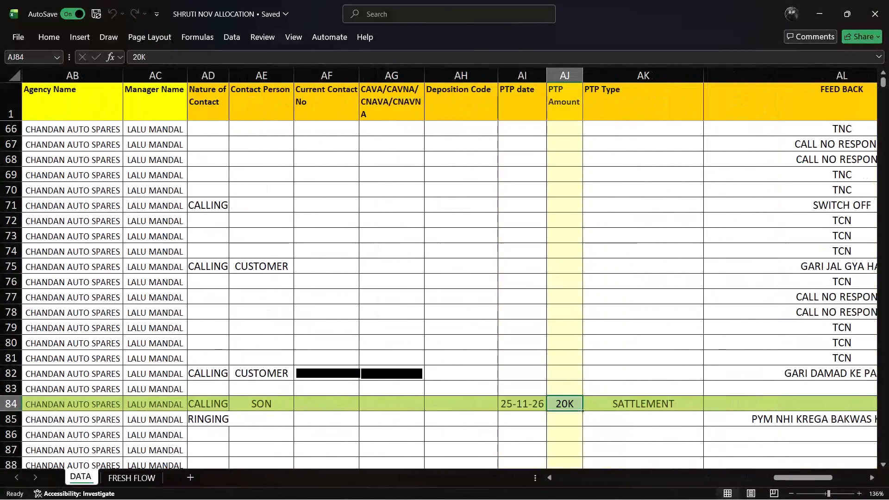
{"action": "key", "text": "Right"}
{"action": "key", "text": "Right"}
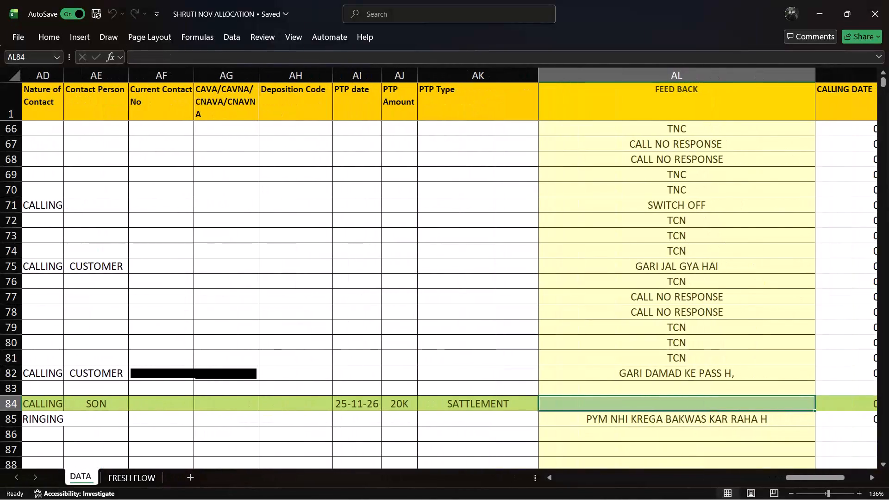
{"action": "key", "text": "Left"}
{"action": "key", "text": "Left"}
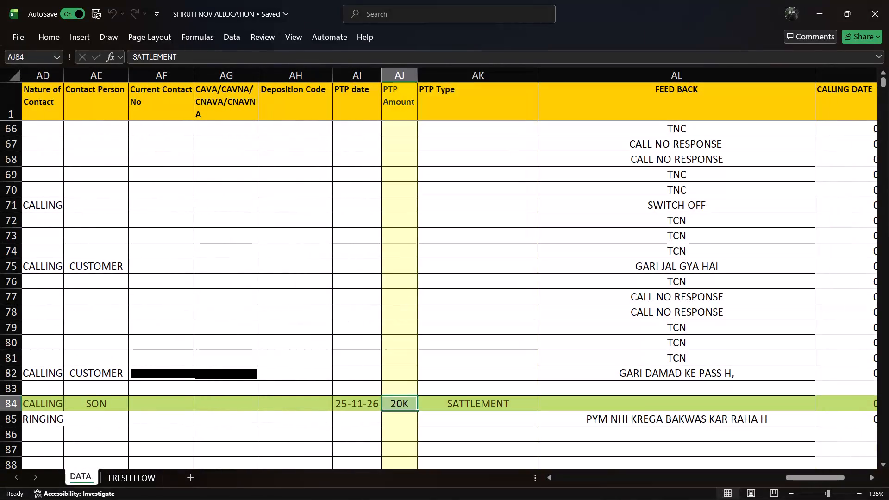
{"action": "key", "text": "Right"}
{"action": "key", "text": "Right"}
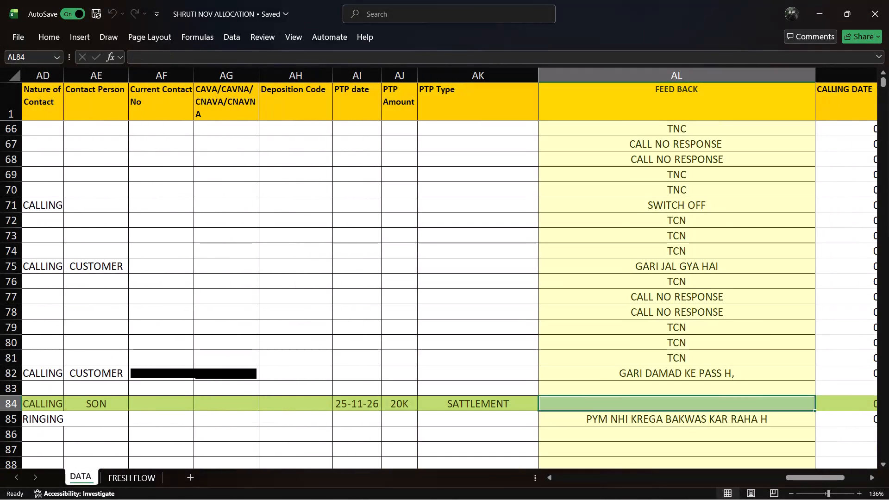
Examine the FEED BACK rows below the settlement record down to row 93, including the PTP Type in row 91.
{"action": "key", "text": "Down"}
{"action": "key", "text": "Down"}
{"action": "key", "text": "Down"}
{"action": "key", "text": "Down"}
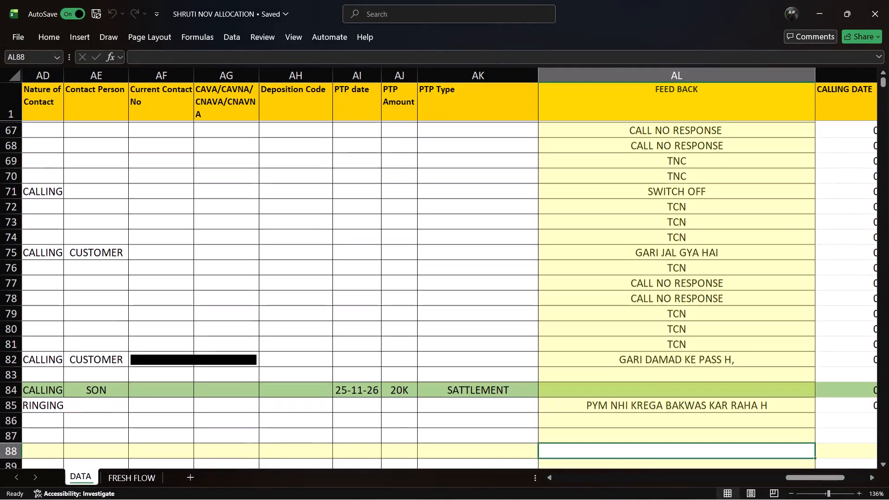
{"action": "key", "text": "Down"}
{"action": "key", "text": "Down"}
{"action": "key", "text": "Down"}
{"action": "key", "text": "Down"}
{"action": "key", "text": "Down"}
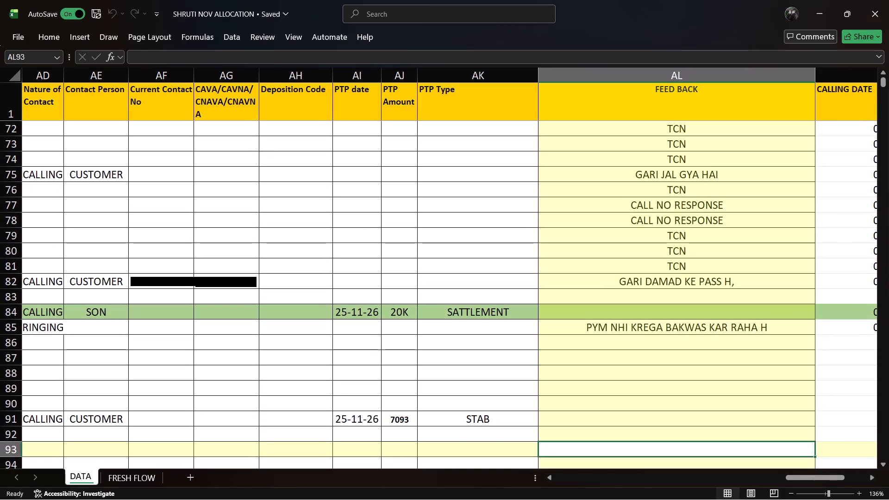
{"action": "left_click", "coordinate": [509, 419]}
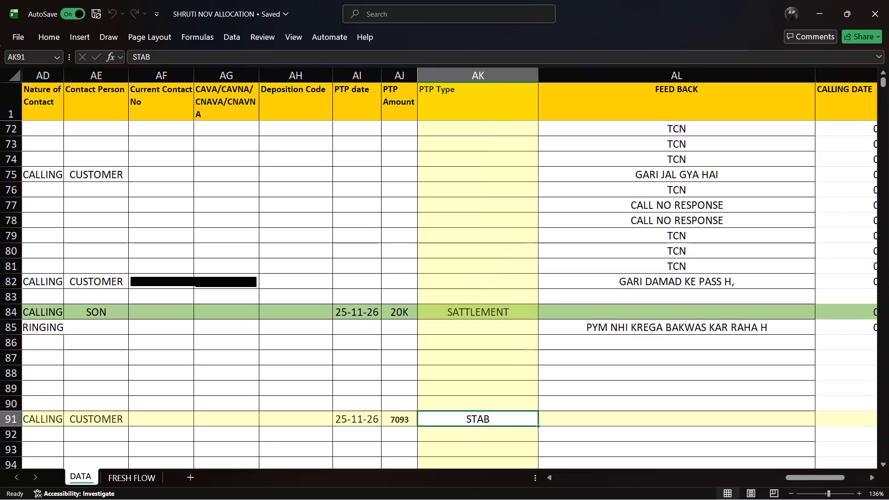
{"action": "left_click", "coordinate": [509, 419]}
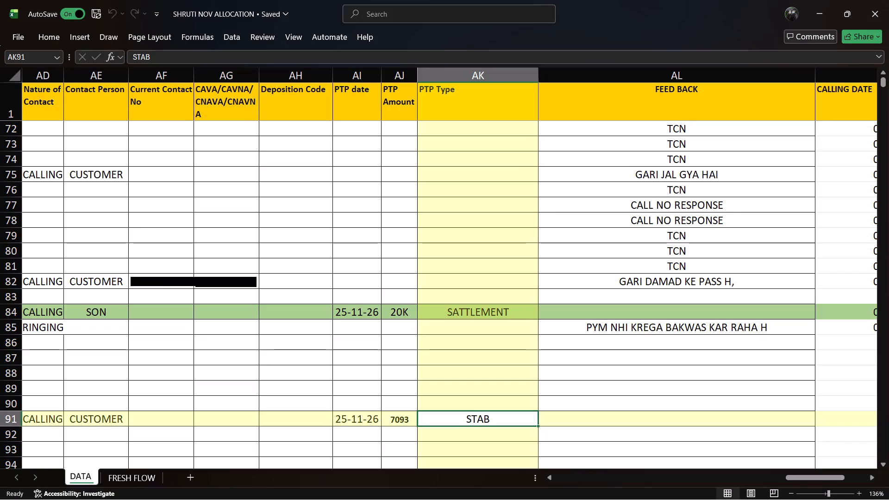
Examine the row 91 STAB record from FEED BACK back to its Loan Number.
{"action": "left_click", "coordinate": [586, 422]}
{"action": "key", "text": "Left"}
{"action": "key", "text": "Left"}
{"action": "key", "text": "Left"}
{"action": "key", "text": "Left"}
{"action": "key", "text": "Left"}
{"action": "key", "text": "Left"}
{"action": "key", "text": "Left"}
{"action": "key", "text": "Left"}
{"action": "key", "text": "Left"}
{"action": "key", "text": "Left"}
{"action": "key", "text": "Left"}
{"action": "key", "text": "Left"}
{"action": "key", "text": "Left"}
{"action": "key", "text": "Left"}
{"action": "key", "text": "Left"}
{"action": "key", "text": "Left"}
{"action": "key", "text": "Left"}
{"action": "key", "text": "Left"}
{"action": "key", "text": "Left"}
{"action": "key", "text": "Left"}
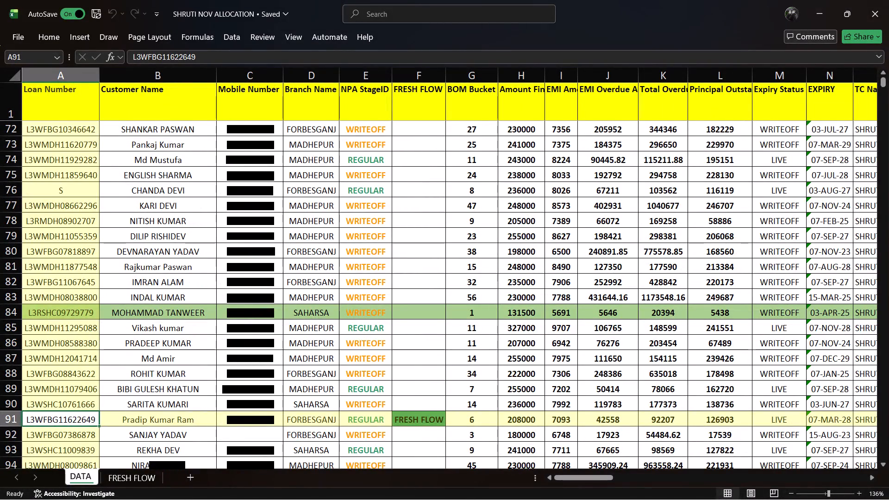
Fill the Customer Name cell of the row 91 STAB record with yellow.
{"action": "left_click", "coordinate": [158, 418]}
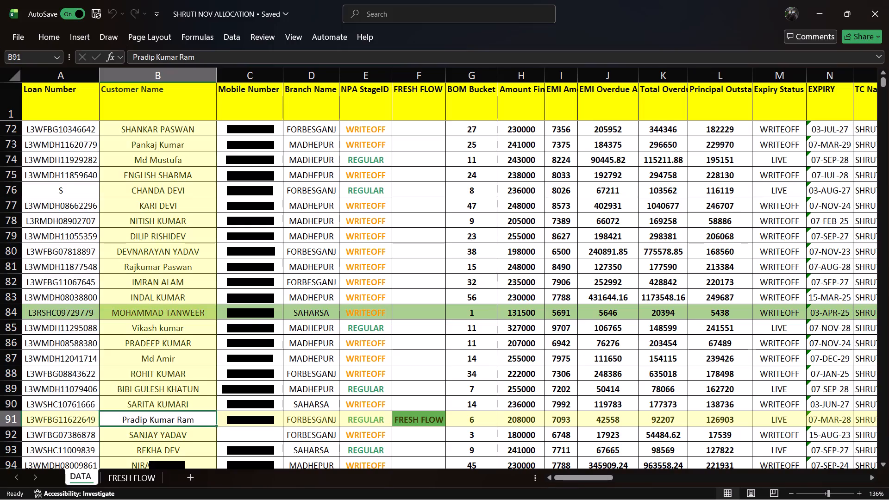
{"action": "left_click", "coordinate": [53, 34]}
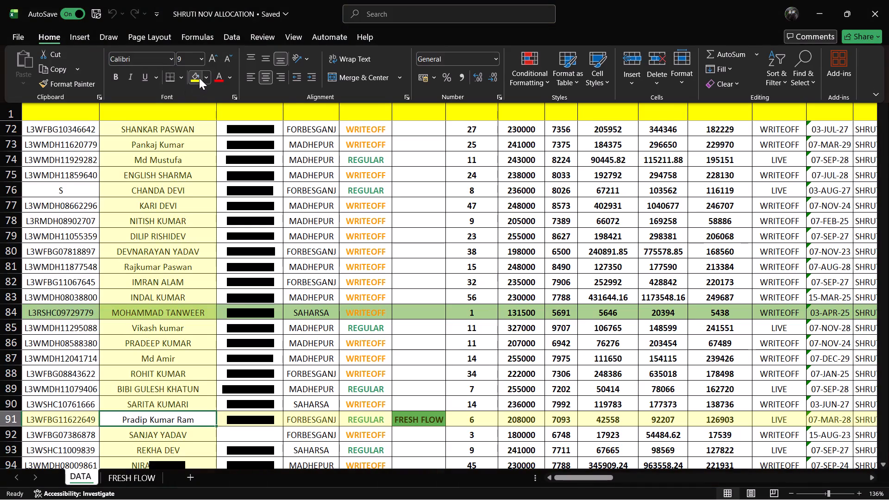
{"action": "left_click", "coordinate": [199, 78]}
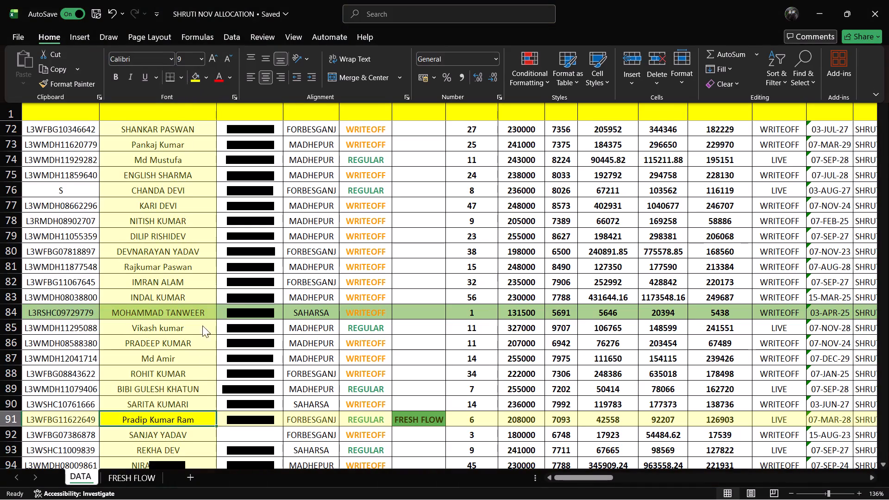
{"action": "left_click", "coordinate": [223, 387]}
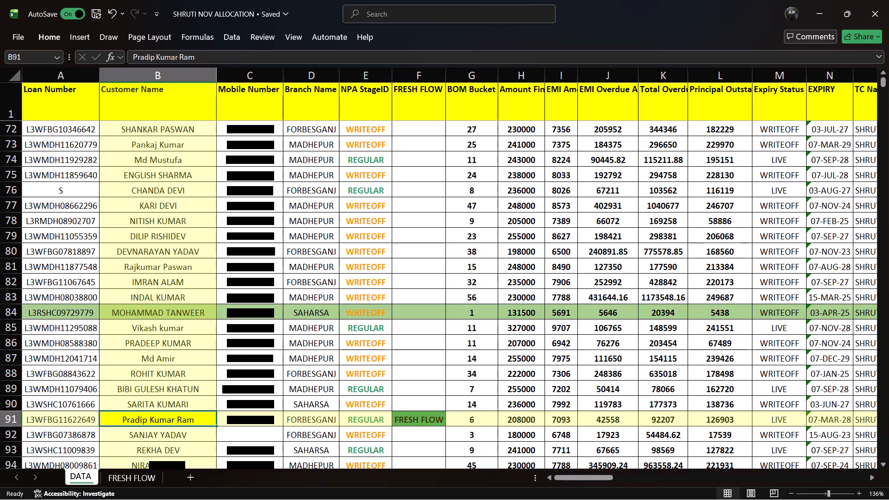
Examine row 91's loan, asset, reference, contact and PTP details from Customer Name across to OLD FEEDBACK.
{"action": "left_click", "coordinate": [154, 417]}
{"action": "key", "text": "Right"}
{"action": "key", "text": "Right"}
{"action": "key", "text": "Right"}
{"action": "key", "text": "Right"}
{"action": "key", "text": "Right"}
{"action": "key", "text": "Right"}
{"action": "key", "text": "Right"}
{"action": "key", "text": "Right"}
{"action": "key", "text": "Right"}
{"action": "key", "text": "Right"}
{"action": "key", "text": "Right"}
{"action": "key", "text": "Right"}
{"action": "key", "text": "Right"}
{"action": "key", "text": "Right"}
{"action": "key", "text": "Right"}
{"action": "key", "text": "Right"}
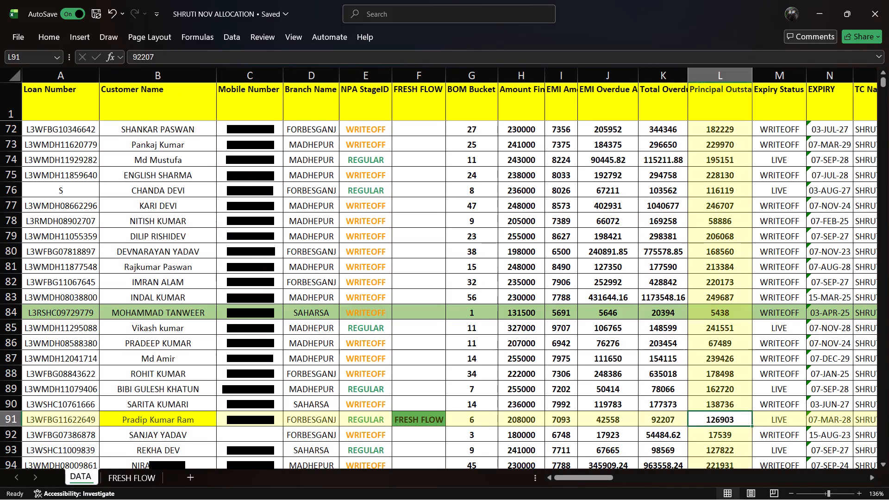
{"action": "key", "text": "Right"}
{"action": "key", "text": "Right"}
{"action": "key", "text": "Right"}
{"action": "key", "text": "Right"}
{"action": "key", "text": "Right"}
{"action": "key", "text": "Right"}
{"action": "key", "text": "Right"}
{"action": "key", "text": "Right"}
{"action": "key", "text": "Right"}
{"action": "key", "text": "Right"}
{"action": "key", "text": "Right"}
{"action": "key", "text": "Right"}
{"action": "key", "text": "Right"}
{"action": "key", "text": "Right"}
{"action": "key", "text": "Right"}
{"action": "key", "text": "Right"}
{"action": "key", "text": "Right"}
{"action": "key", "text": "Right"}
{"action": "key", "text": "Right"}
{"action": "key", "text": "Right"}
{"action": "key", "text": "Right"}
{"action": "key", "text": "Right"}
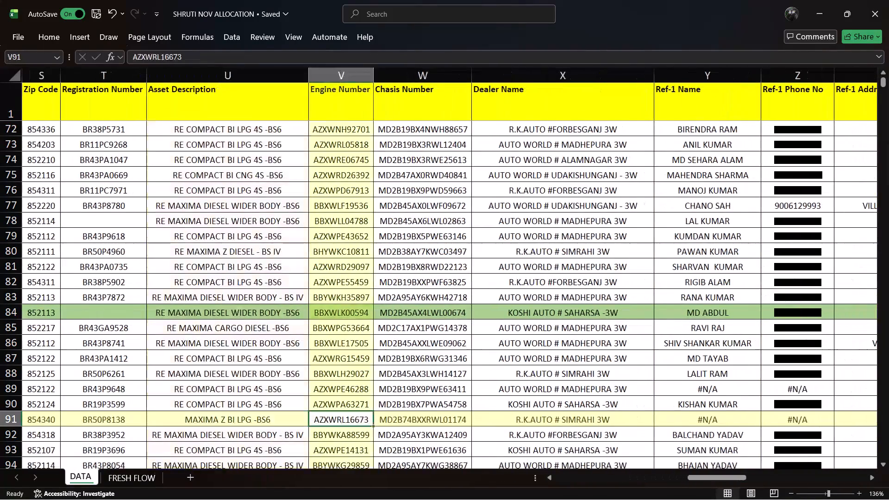
{"action": "key", "text": "Right"}
{"action": "key", "text": "Right"}
{"action": "key", "text": "Right"}
{"action": "key", "text": "Right"}
{"action": "key", "text": "Right"}
{"action": "key", "text": "Right"}
{"action": "key", "text": "Right"}
{"action": "key", "text": "Right"}
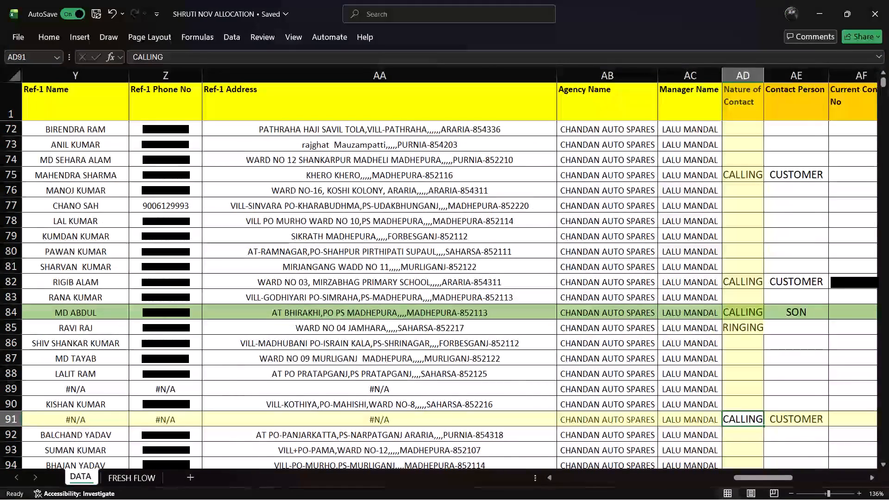
{"action": "key", "text": "Right"}
{"action": "key", "text": "Right"}
{"action": "key", "text": "Right"}
{"action": "key", "text": "Right"}
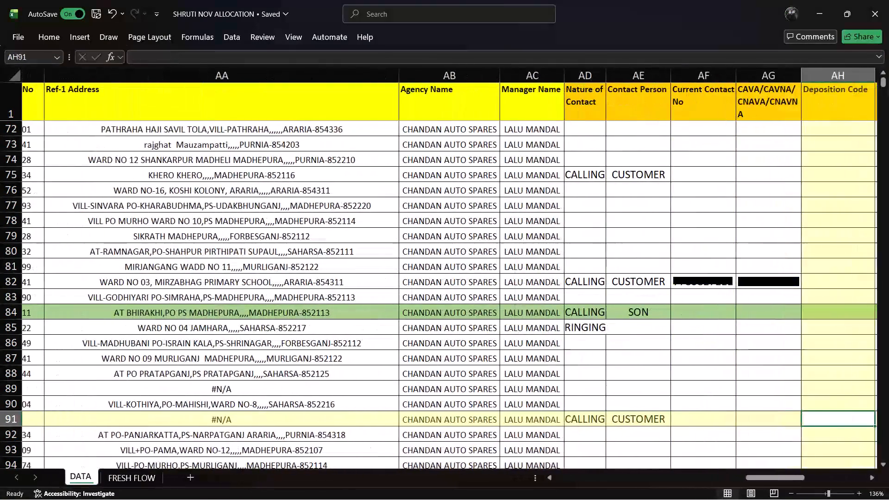
{"action": "key", "text": "Right"}
{"action": "key", "text": "Right"}
{"action": "key", "text": "Right"}
{"action": "key", "text": "Right"}
{"action": "key", "text": "Right"}
{"action": "key", "text": "Right"}
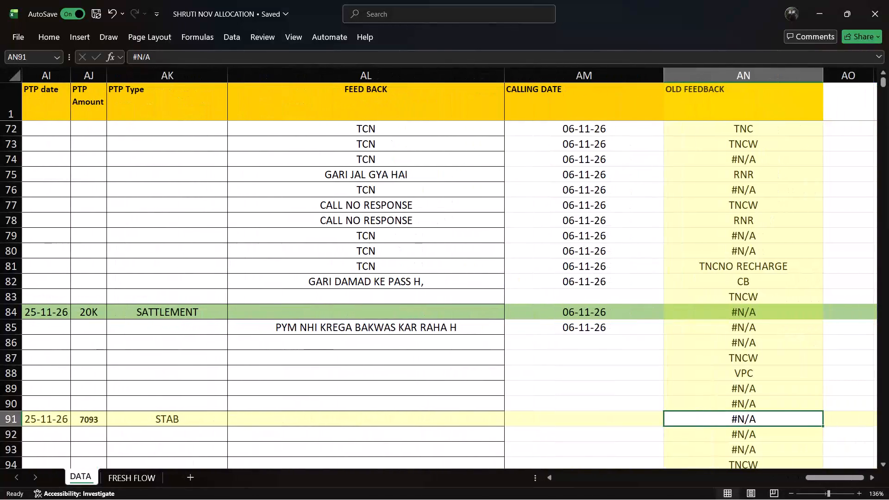
Examine the FEED BACK, CALLING DATE and OLD FEEDBACK entries from row 91 down to row 108.
{"action": "left_click", "coordinate": [289, 420]}
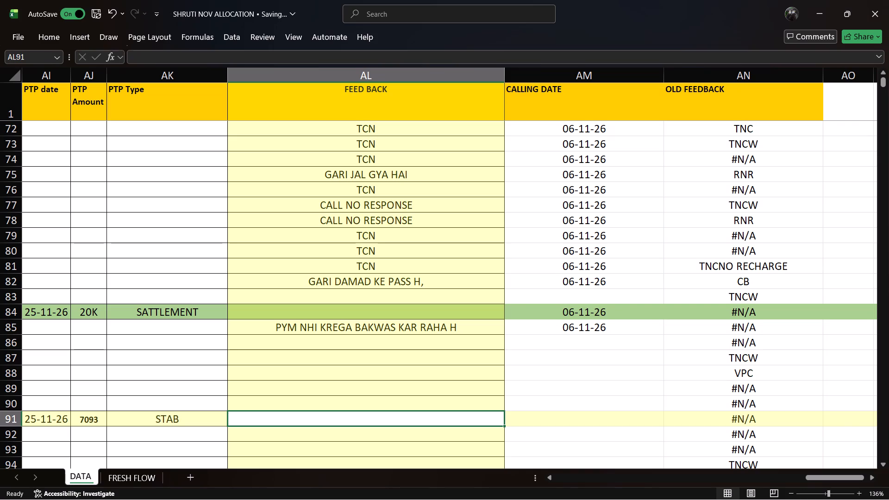
{"action": "key", "text": "Down"}
{"action": "key", "text": "Down"}
{"action": "key", "text": "Down"}
{"action": "key", "text": "Down"}
{"action": "key", "text": "Down"}
{"action": "key", "text": "Down"}
{"action": "key", "text": "Down"}
{"action": "key", "text": "Down"}
{"action": "key", "text": "Down"}
{"action": "key", "text": "Down"}
{"action": "key", "text": "Down"}
{"action": "key", "text": "Down"}
{"action": "key", "text": "Down"}
{"action": "key", "text": "Down"}
{"action": "key", "text": "Down"}
{"action": "key", "text": "Down"}
{"action": "key", "text": "Down"}
{"action": "key", "text": "Down"}
{"action": "key", "text": "Down"}
{"action": "key", "text": "Down"}
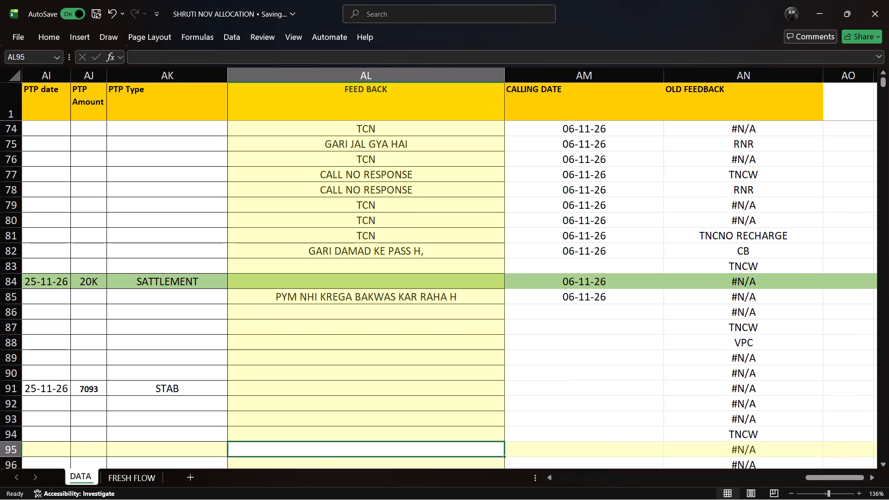
{"action": "key", "text": "Down"}
{"action": "key", "text": "Down"}
{"action": "key", "text": "Down"}
{"action": "key", "text": "Down"}
{"action": "key", "text": "Down"}
{"action": "key", "text": "Down"}
{"action": "key", "text": "Down"}
{"action": "key", "text": "Down"}
{"action": "key", "text": "Down"}
{"action": "key", "text": "Down"}
{"action": "key", "text": "Down"}
{"action": "key", "text": "Down"}
{"action": "key", "text": "Down"}
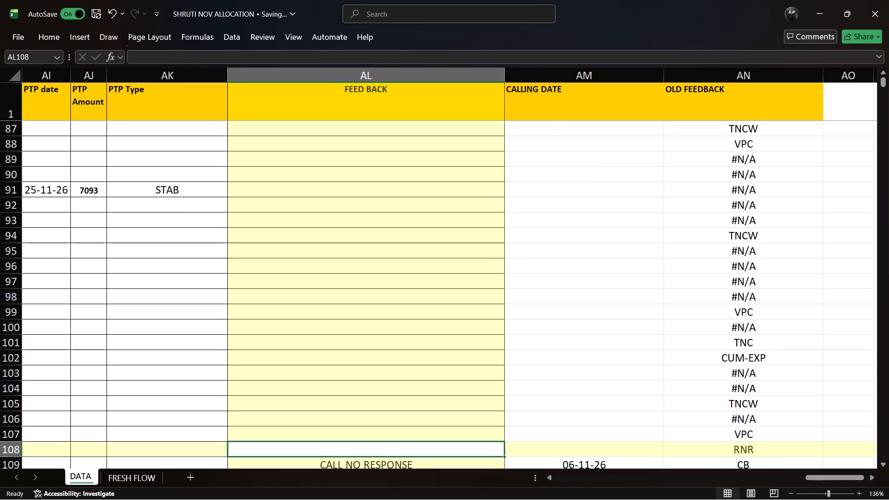
Examine the FEED BACK entries down to row 114 and the row 109 record back to its Loan Number.
{"action": "key", "text": "Down"}
{"action": "key", "text": "Down"}
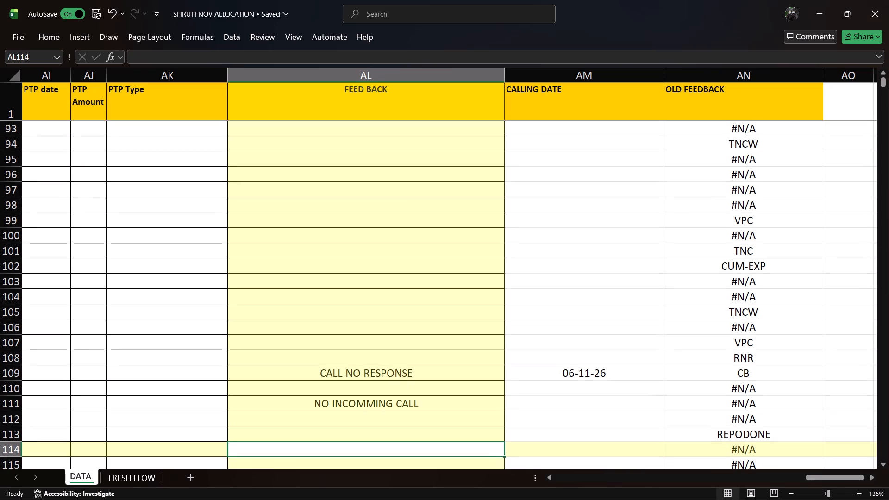
{"action": "left_click", "coordinate": [345, 372]}
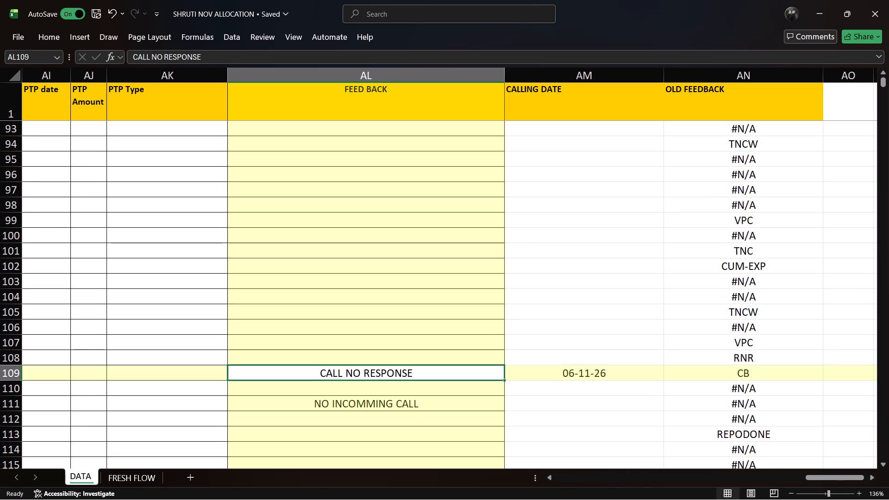
{"action": "key", "text": "Left"}
{"action": "key", "text": "Left"}
{"action": "key", "text": "Left"}
{"action": "key", "text": "Left"}
{"action": "key", "text": "Left"}
{"action": "key", "text": "Left"}
{"action": "key", "text": "Left"}
{"action": "key", "text": "Left"}
{"action": "key", "text": "Left"}
{"action": "key", "text": "Left"}
{"action": "key", "text": "Left"}
{"action": "key", "text": "Left"}
{"action": "key", "text": "Left"}
{"action": "key", "text": "Left"}
{"action": "key", "text": "Left"}
{"action": "key", "text": "Left"}
{"action": "key", "text": "Left"}
{"action": "key", "text": "Left"}
{"action": "key", "text": "Left"}
{"action": "key", "text": "Left"}
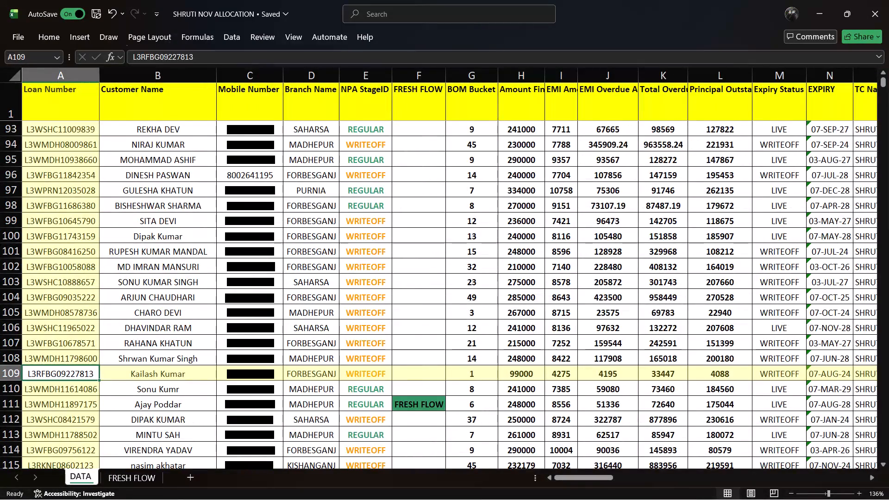
Enter CALLING as the Nature of Contact in the row 105 record.
{"action": "left_click", "coordinate": [148, 377]}
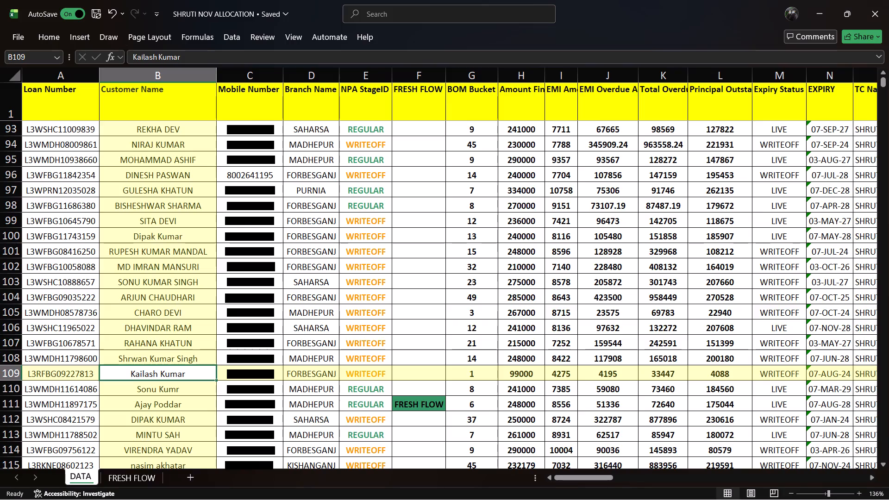
{"action": "left_click", "coordinate": [158, 364]}
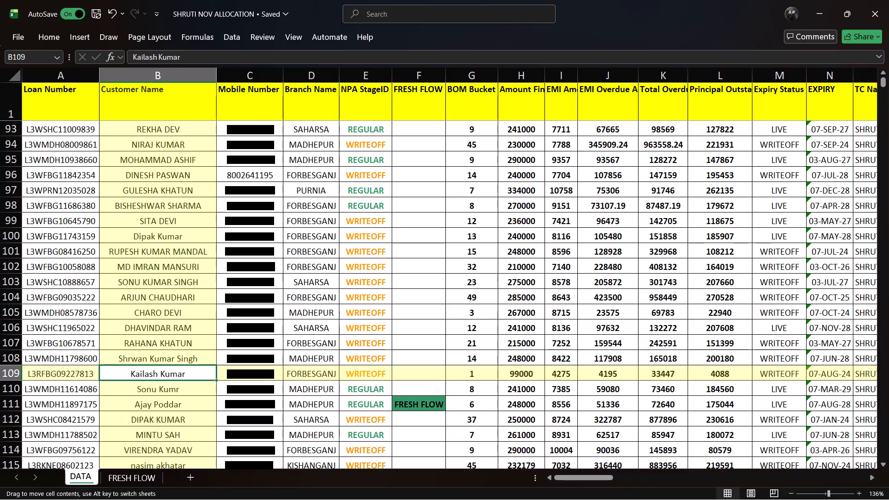
{"action": "left_click", "coordinate": [157, 357]}
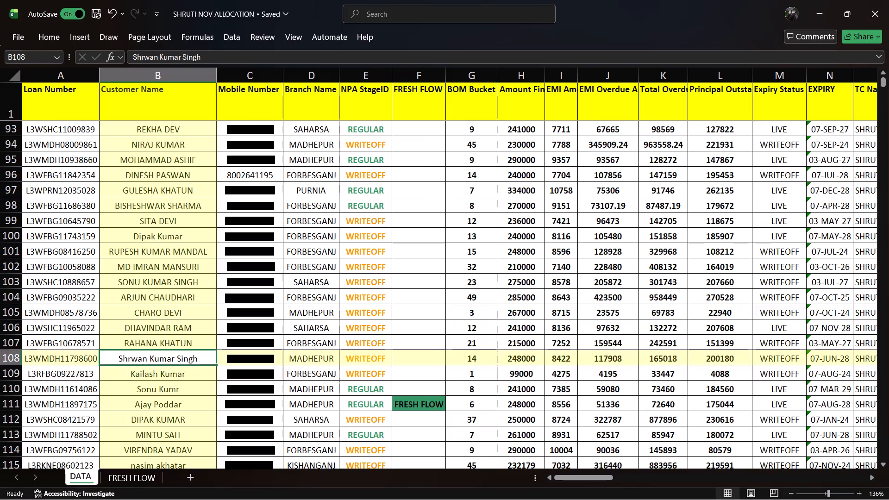
{"action": "key", "text": "Up"}
{"action": "key", "text": "Up"}
{"action": "key", "text": "Up"}
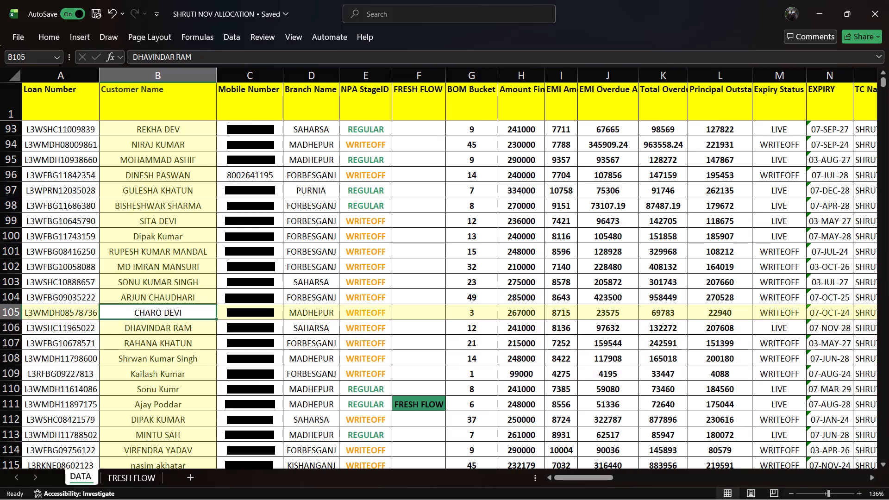
{"action": "left_click", "coordinate": [167, 312]}
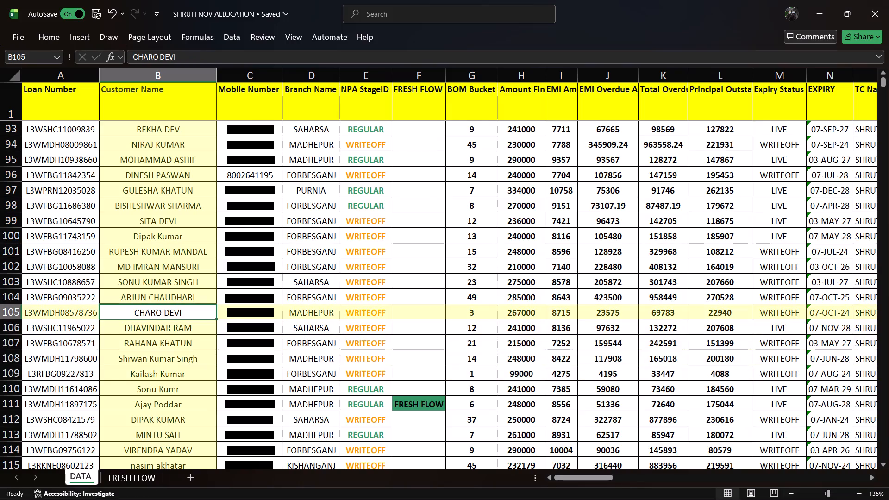
{"action": "left_click", "coordinate": [48, 315]}
{"action": "key", "text": "Right"}
{"action": "key", "text": "Right"}
{"action": "key", "text": "Right"}
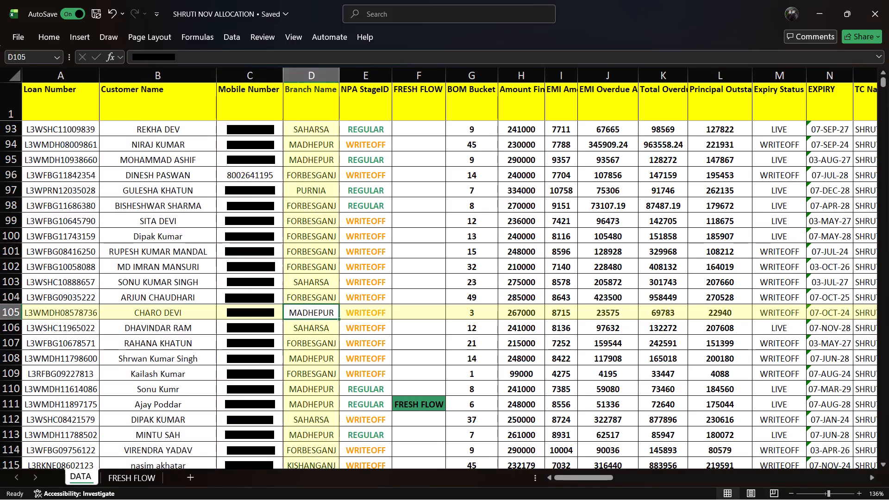
{"action": "key", "text": "Right"}
{"action": "key", "text": "Right"}
{"action": "key", "text": "Right"}
{"action": "key", "text": "Right"}
{"action": "key", "text": "Right"}
{"action": "key", "text": "Right"}
{"action": "key", "text": "Right"}
{"action": "key", "text": "Right"}
{"action": "key", "text": "Right"}
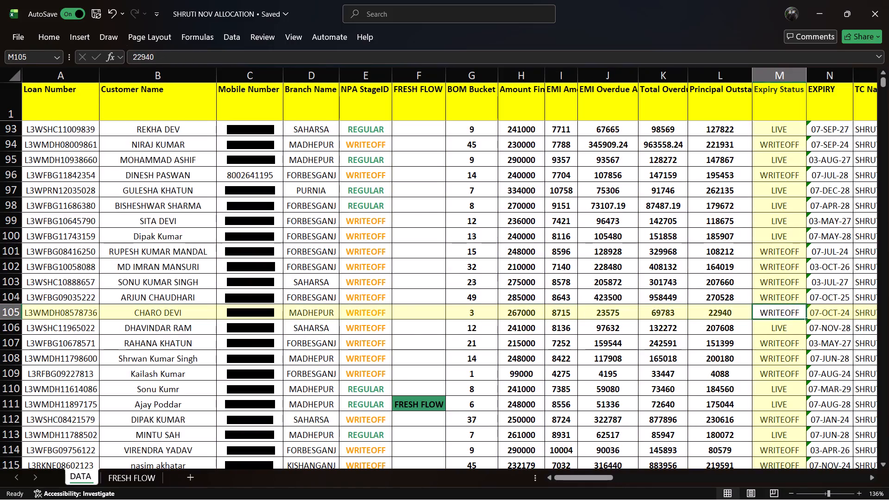
{"action": "key", "text": "Right"}
{"action": "key", "text": "Right"}
{"action": "key", "text": "Right"}
{"action": "key", "text": "Right"}
{"action": "key", "text": "Right"}
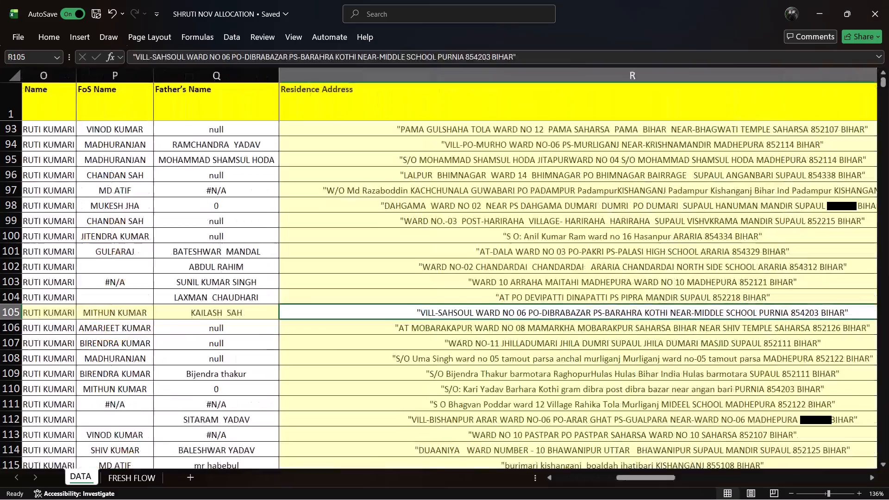
{"action": "key", "text": "Right"}
{"action": "key", "text": "Right"}
{"action": "key", "text": "Right"}
{"action": "key", "text": "Right"}
{"action": "key", "text": "Right"}
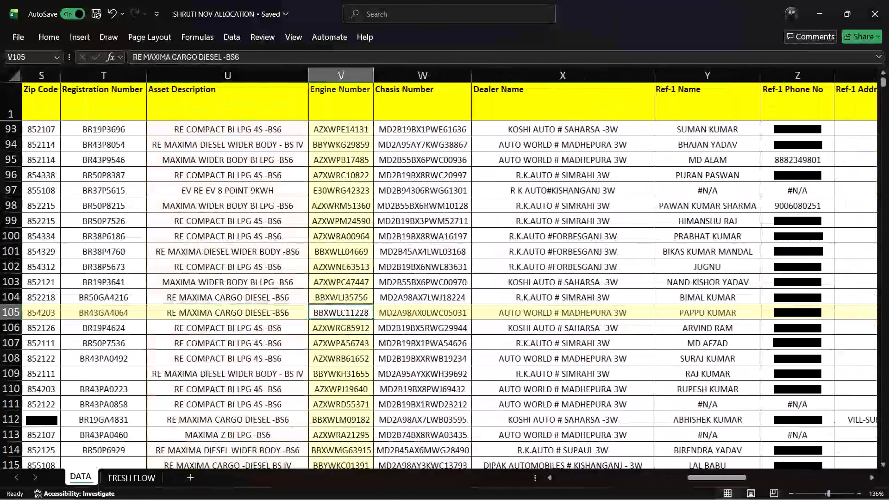
{"action": "key", "text": "Right"}
{"action": "key", "text": "Right"}
{"action": "key", "text": "Right"}
{"action": "key", "text": "Right"}
{"action": "key", "text": "Right"}
{"action": "key", "text": "Right"}
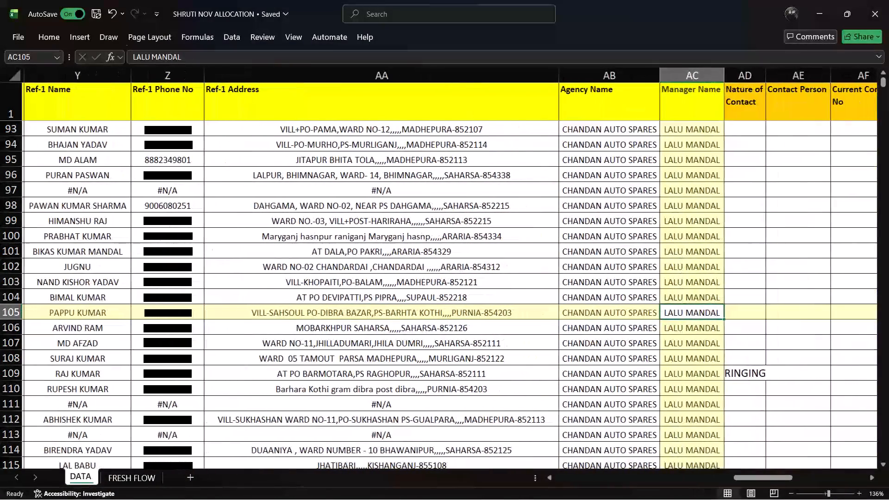
{"action": "key", "text": "Right"}
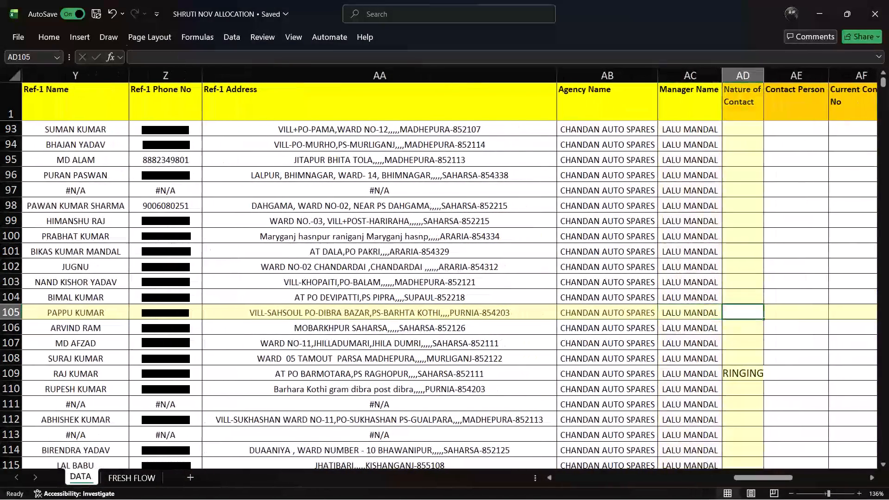
{"action": "type", "text": "ca"}
{"action": "key", "text": "Right"}
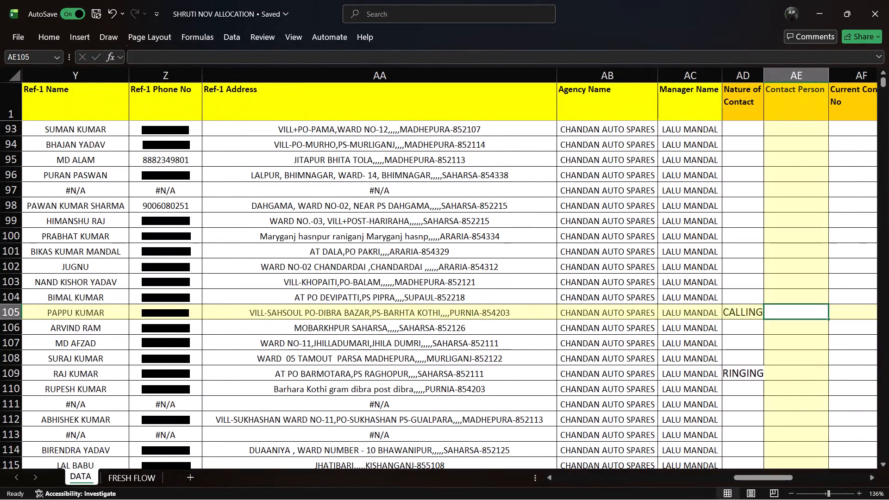
Enter SON in capitals as the Contact Person for row 105.
{"action": "type", "text": "son"}
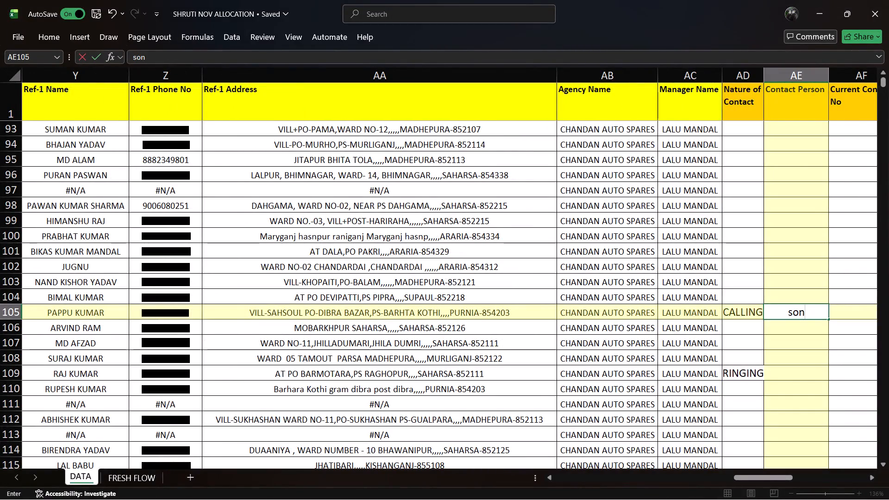
{"action": "key", "text": "BackSpace"}
{"action": "key", "text": "BackSpace"}
{"action": "key", "text": "BackSpace"}
{"action": "type", "text": "SON"}
{"action": "key", "text": "space"}
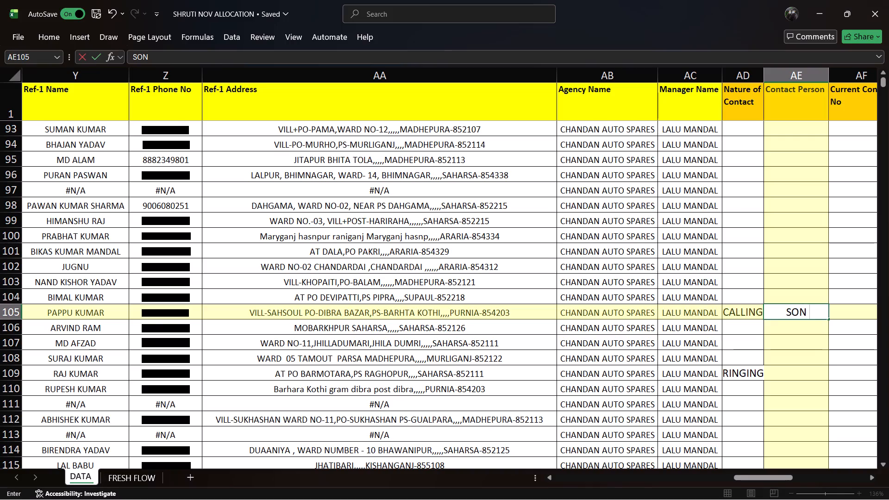
{"action": "key", "text": "Right"}
Enter DETH as the Deposition Code for row 105.
{"action": "key", "text": "Right"}
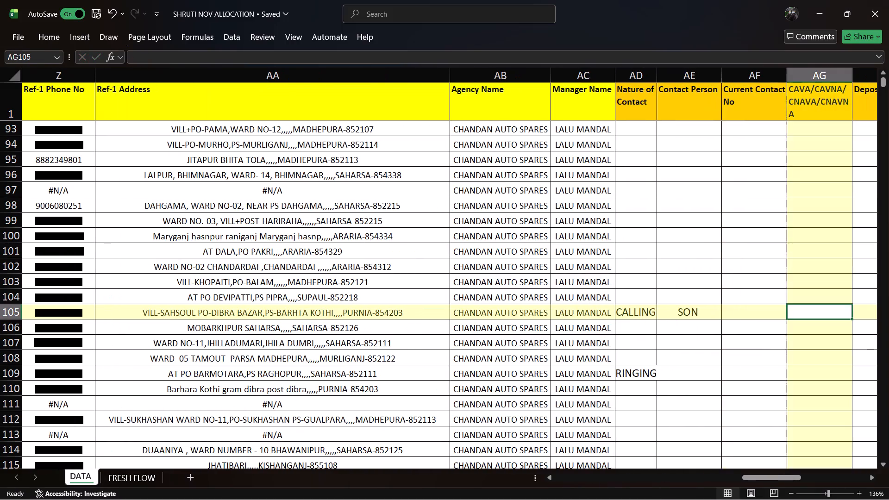
{"action": "key", "text": "Right"}
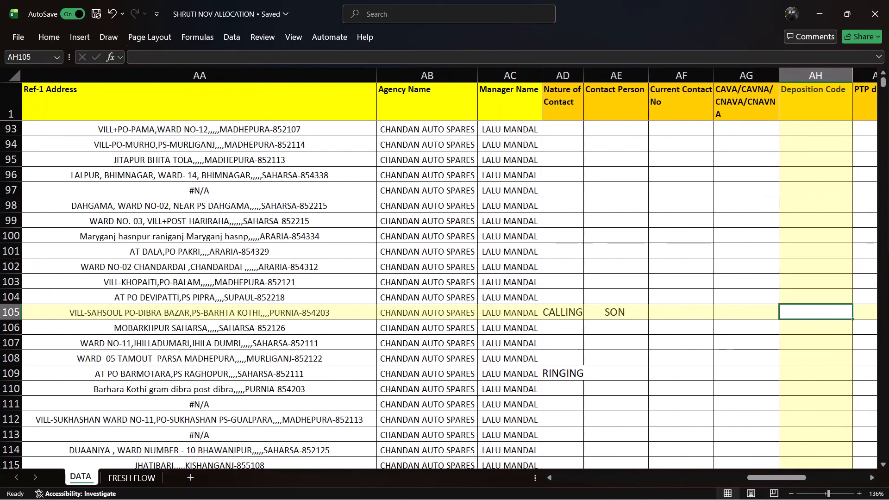
{"action": "type", "text": "DETH"}
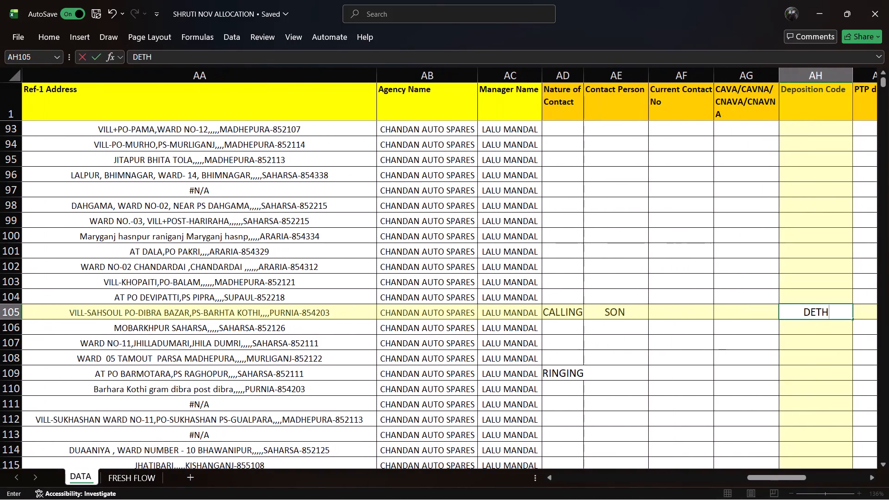
{"action": "key", "text": "Right"}
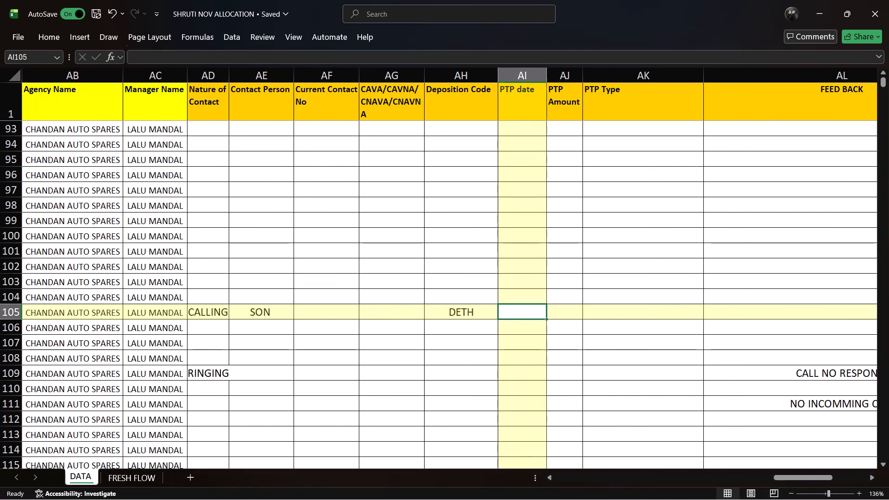
Insert the current date, 06-11-2026, as row 105's CALLING DATE.
{"action": "key", "text": "Right"}
{"action": "key", "text": "Right"}
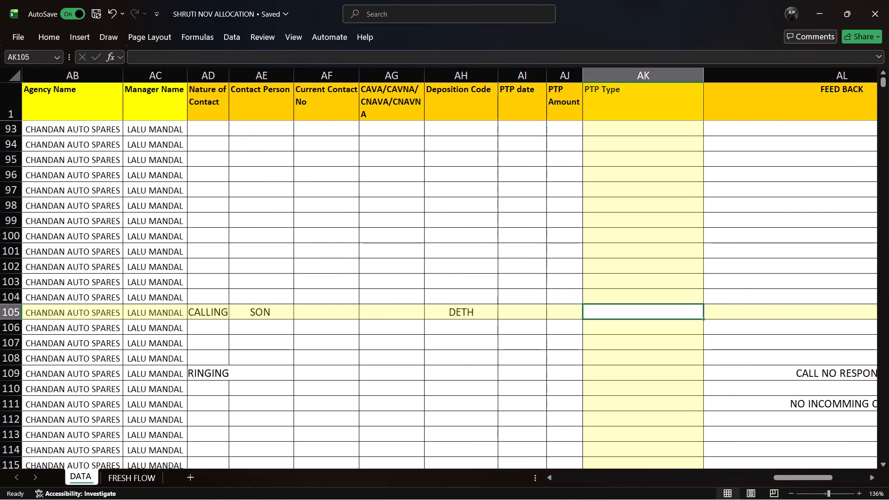
{"action": "key", "text": "Right"}
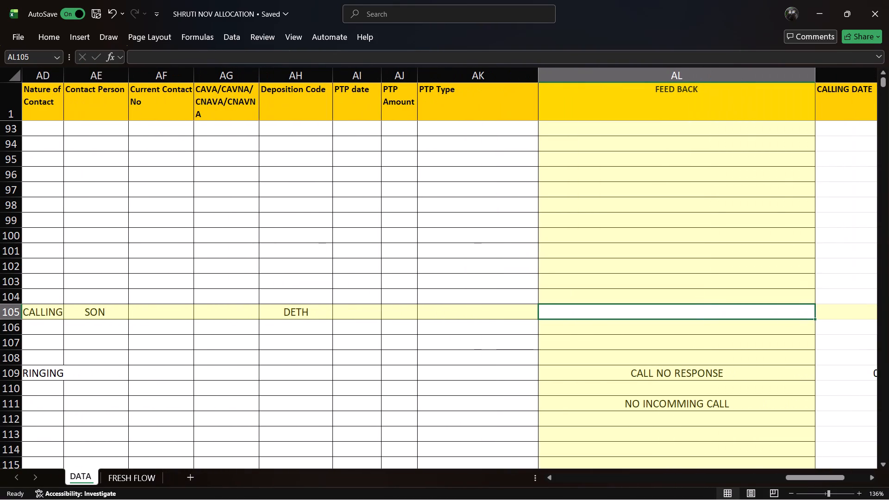
{"action": "key", "text": "Right"}
{"action": "key", "text": "Right"}
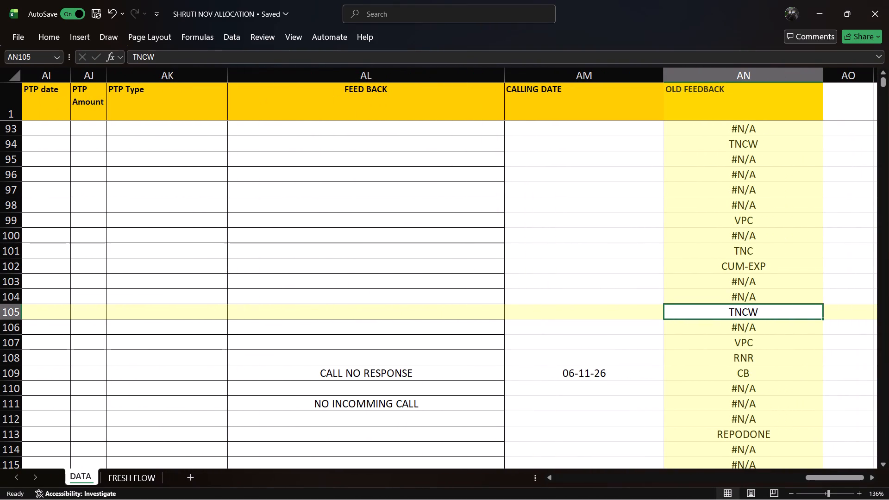
{"action": "key", "text": "Left"}
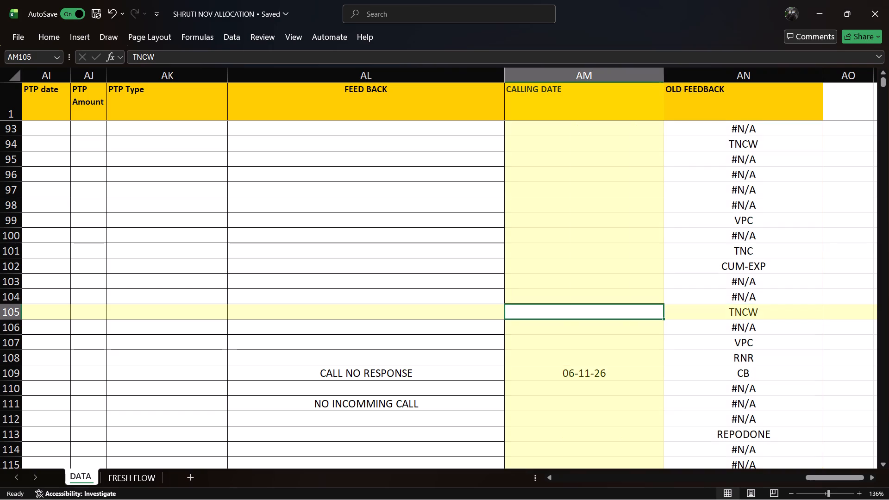
{"action": "key", "text": "ctrl+semicolon"}
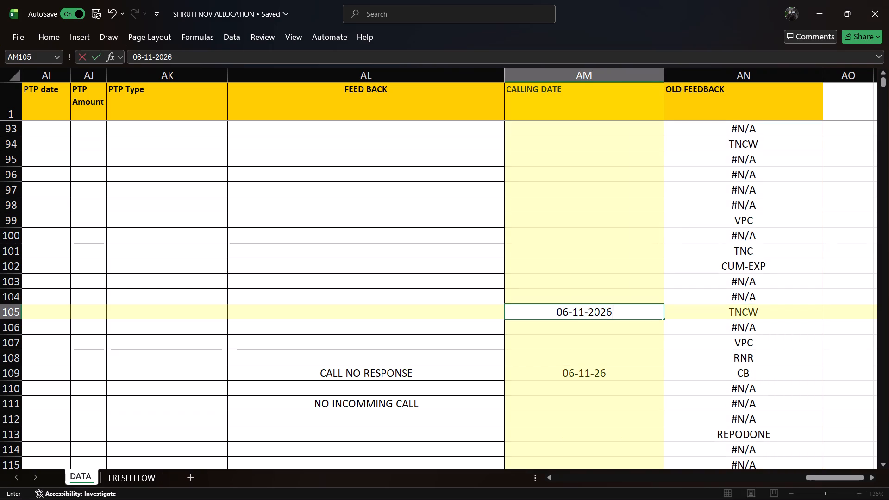
{"action": "key", "text": "Right"}
Enter READY FOR SATTLE in the FEED BACK cell of row 105.
{"action": "key", "text": "Left"}
{"action": "key", "text": "Left"}
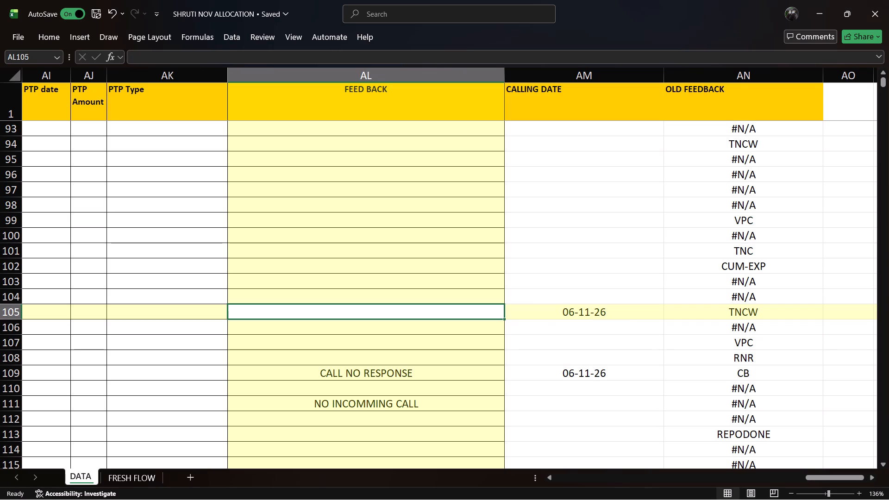
{"action": "left_click", "coordinate": [313, 313]}
{"action": "type", "text": "REA"}
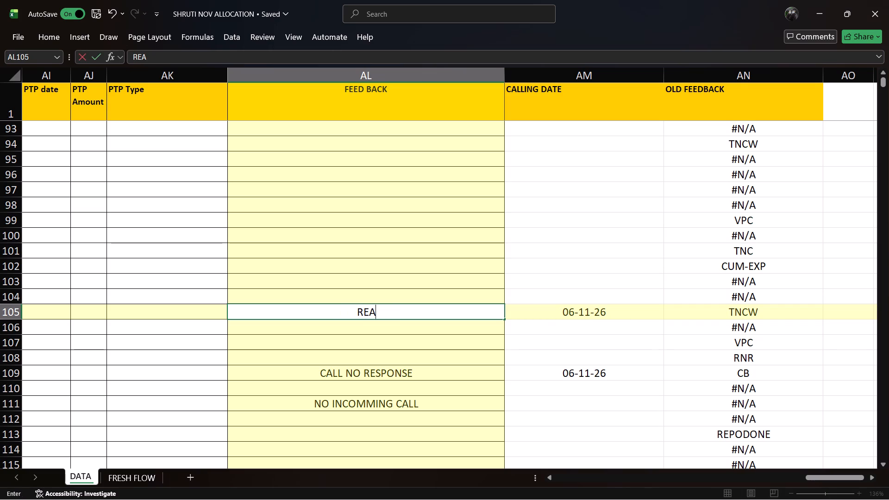
{"action": "type", "text": "DY"}
{"action": "key", "text": "space"}
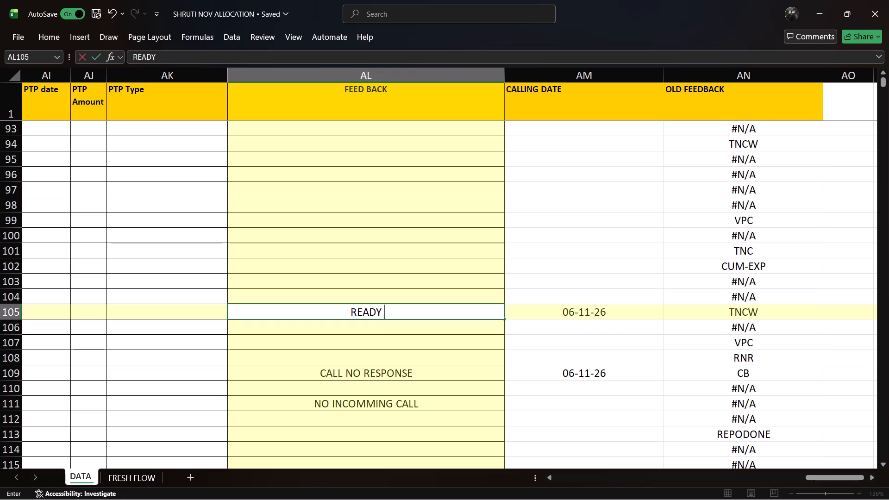
{"action": "type", "text": "FOR SALL"}
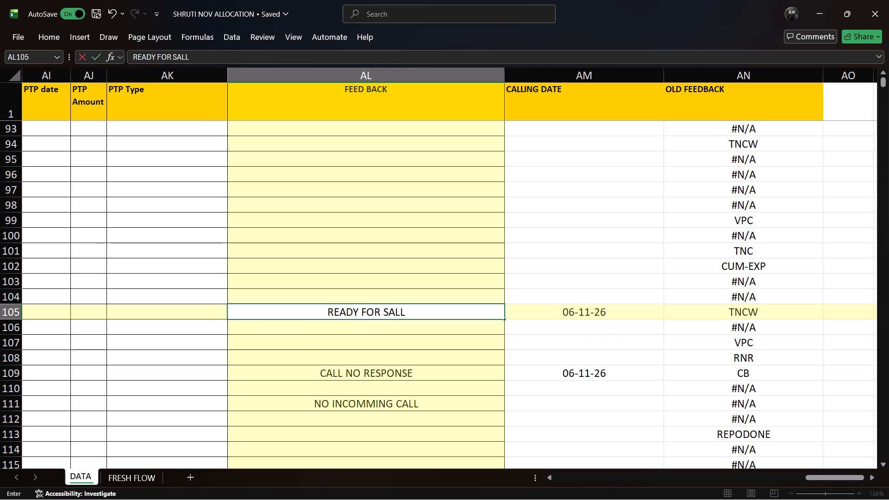
{"action": "key", "text": "BackSpace"}
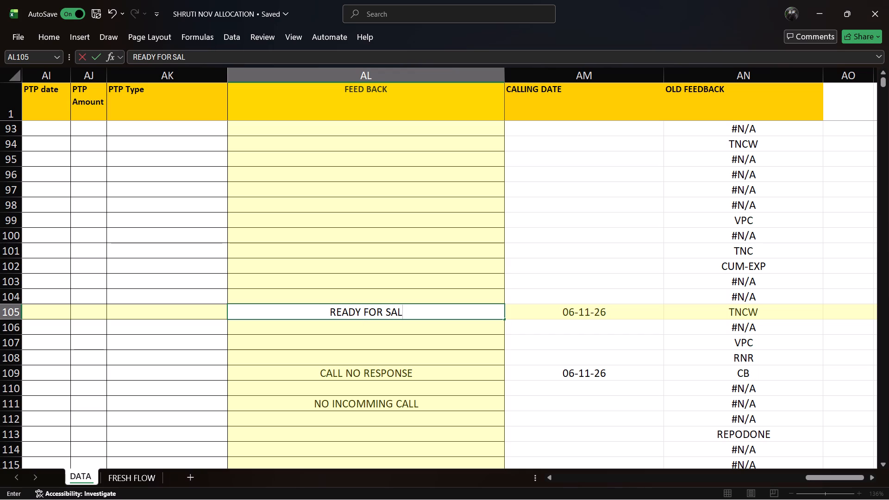
{"action": "key", "text": "l"}
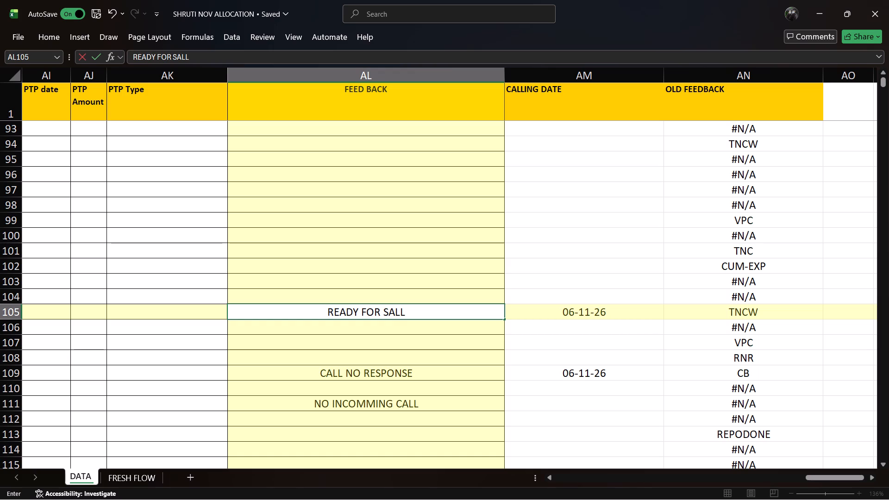
{"action": "key", "text": "BackSpace"}
{"action": "key", "text": "BackSpace"}
{"action": "type", "text": "TT"}
{"action": "type", "text": "LE"}
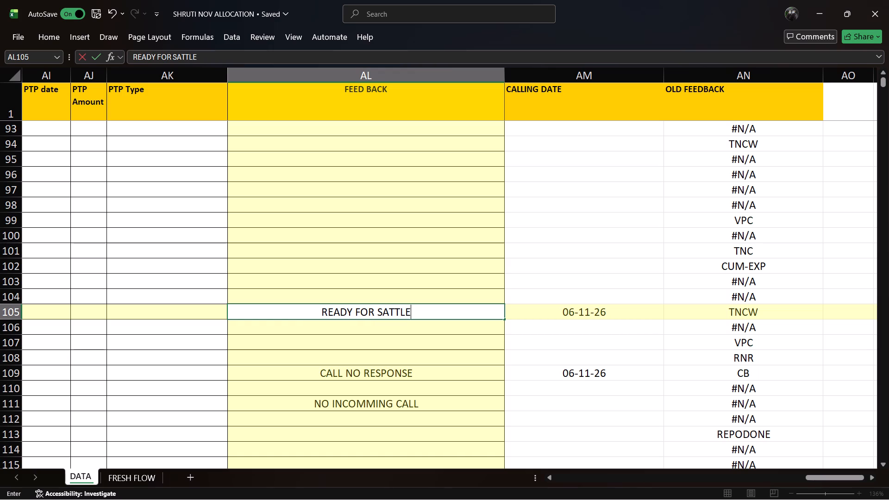
{"action": "key", "text": "space"}
{"action": "key", "text": "Left"}
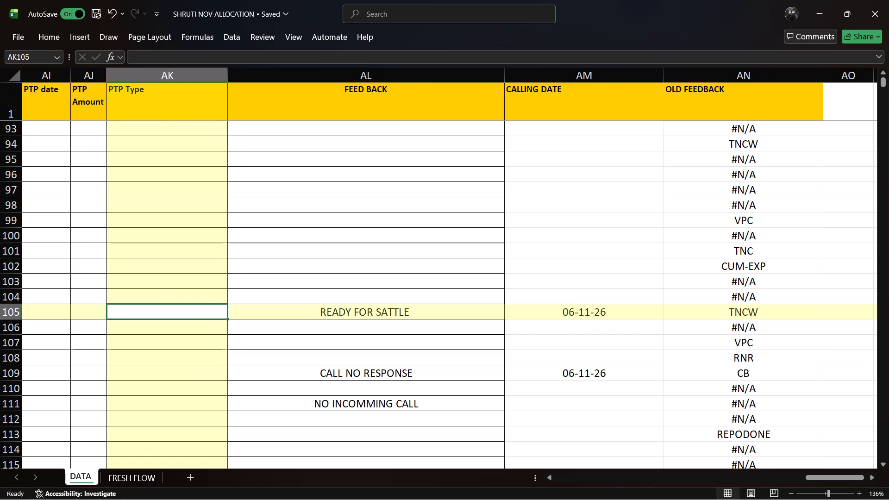
Review row 105's entries from PTP Type back to the CAVA/CAVNA/CNAVA/CNAVNA cell.
{"action": "key", "text": "Left"}
{"action": "key", "text": "Left"}
{"action": "key", "text": "Left"}
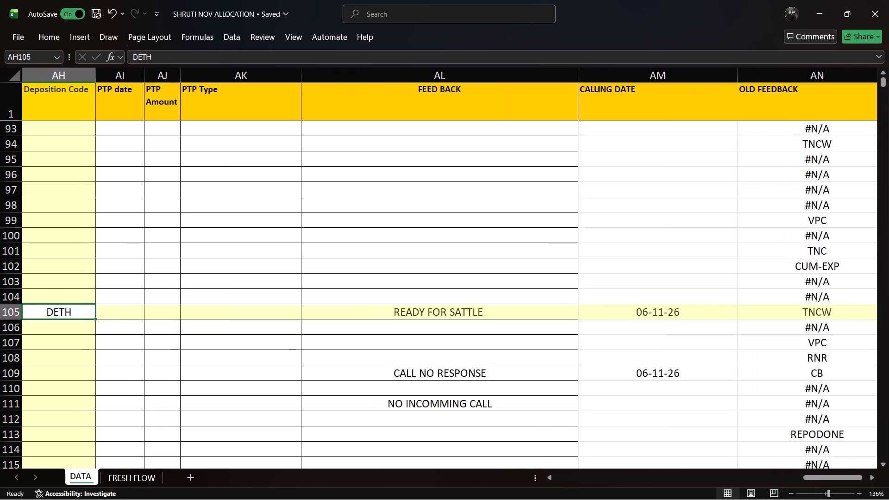
{"action": "key", "text": "Left"}
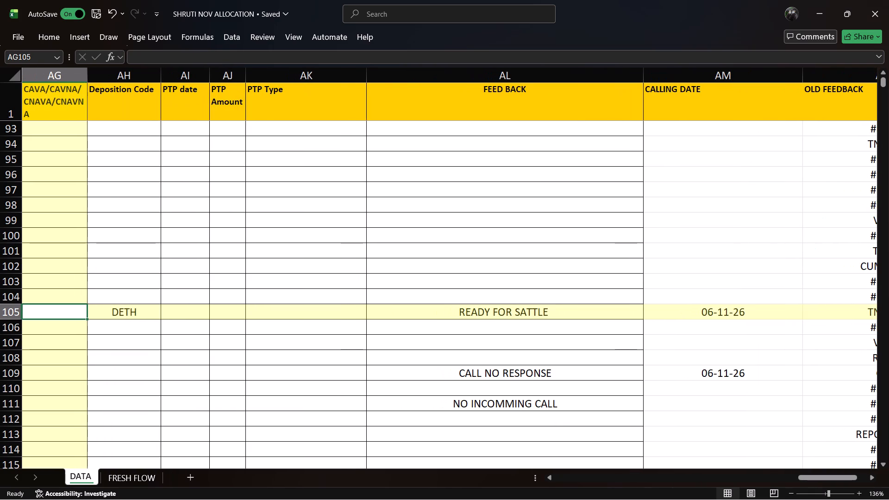
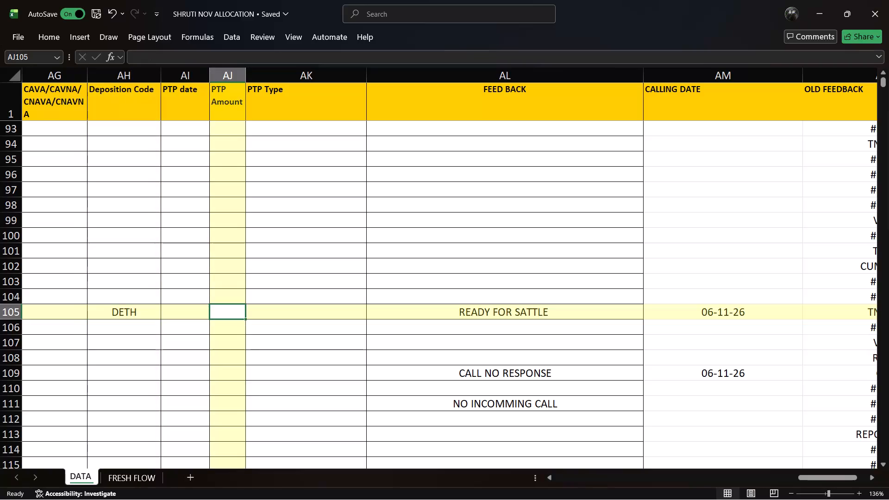
Highlight the Customer Name cell of row 105 with a yellow fill and red font.
{"action": "key", "text": "Right"}
{"action": "key", "text": "Right"}
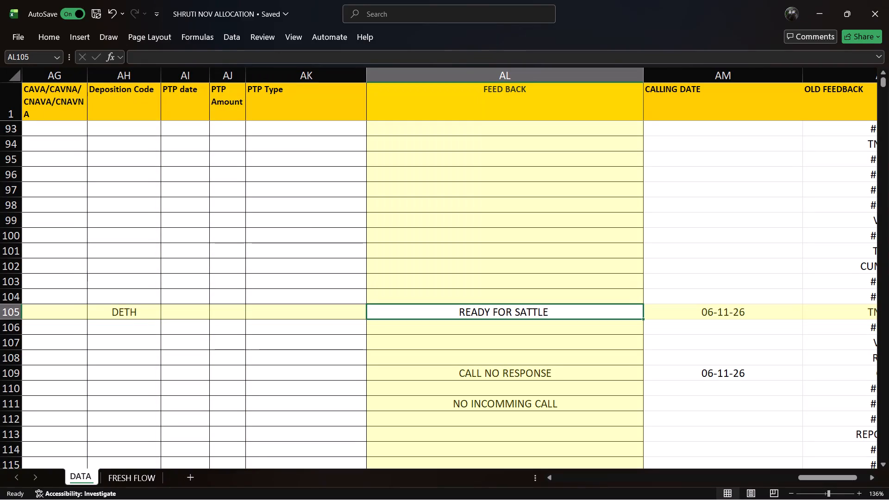
{"action": "key", "text": "Left"}
{"action": "key", "text": "Left"}
{"action": "key", "text": "Left"}
{"action": "key", "text": "Left"}
{"action": "key", "text": "Left"}
{"action": "key", "text": "Left"}
{"action": "key", "text": "Left"}
{"action": "key", "text": "Left"}
{"action": "key", "text": "Left"}
{"action": "key", "text": "Left"}
{"action": "key", "text": "Left"}
{"action": "key", "text": "Left"}
{"action": "key", "text": "Left"}
{"action": "key", "text": "Left"}
{"action": "key", "text": "Left"}
{"action": "key", "text": "Left"}
{"action": "key", "text": "Left"}
{"action": "key", "text": "Left"}
{"action": "key", "text": "Left"}
{"action": "key", "text": "Left"}
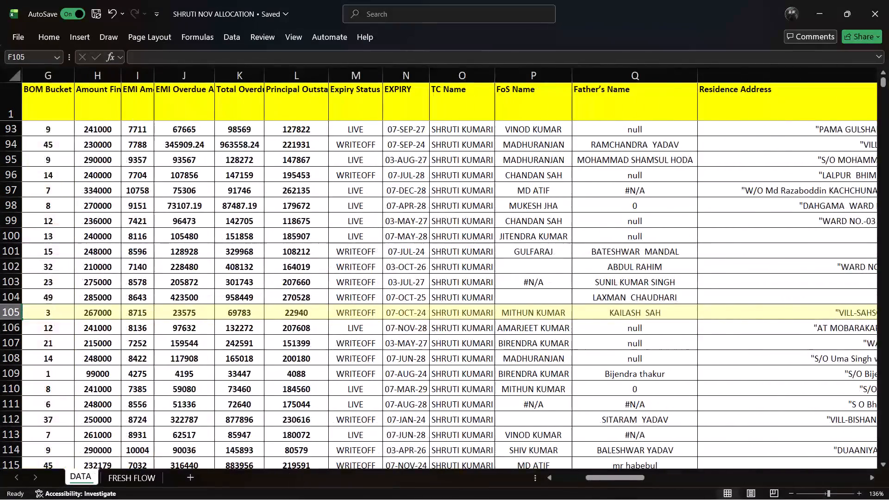
{"action": "key", "text": "Left"}
{"action": "key", "text": "Left"}
{"action": "key", "text": "Left"}
{"action": "key", "text": "Left"}
{"action": "key", "text": "Left"}
{"action": "key", "text": "Left"}
{"action": "key", "text": "Left"}
{"action": "key", "text": "Left"}
{"action": "key", "text": "Left"}
{"action": "key", "text": "Left"}
{"action": "key", "text": "Left"}
{"action": "key", "text": "Left"}
{"action": "key", "text": "Left"}
{"action": "key", "text": "Left"}
{"action": "key", "text": "Left"}
{"action": "key", "text": "Left"}
{"action": "key", "text": "Left"}
{"action": "key", "text": "Left"}
{"action": "key", "text": "Left"}
{"action": "key", "text": "Left"}
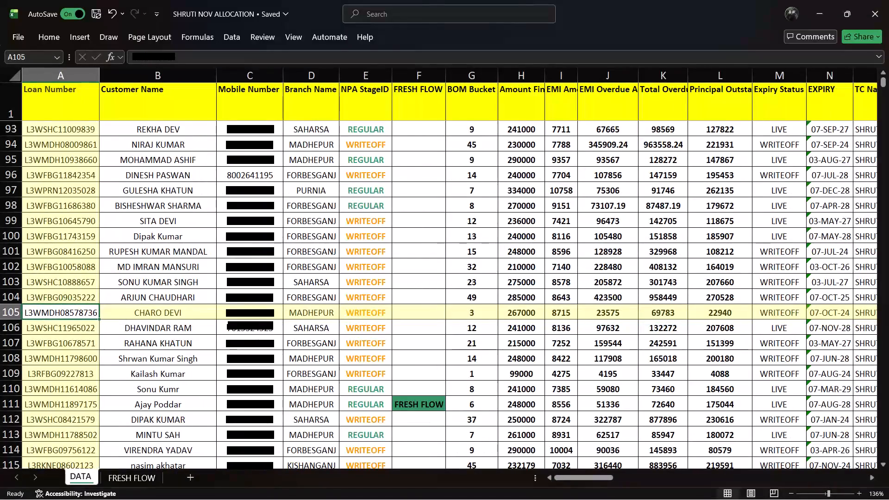
{"action": "key", "text": "Left"}
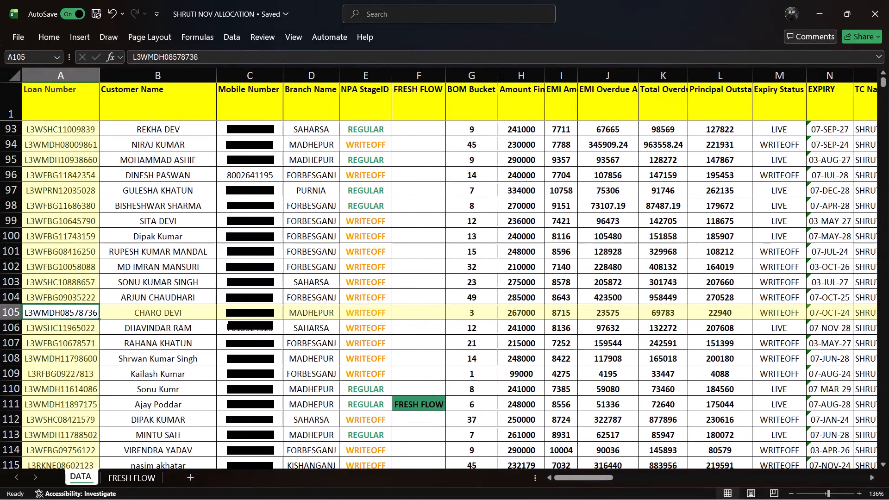
{"action": "left_click", "coordinate": [158, 310]}
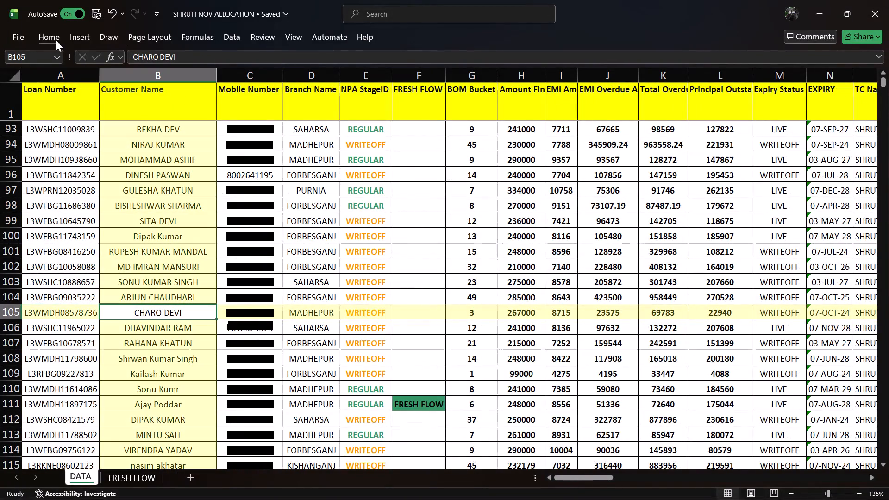
{"action": "left_click", "coordinate": [56, 40]}
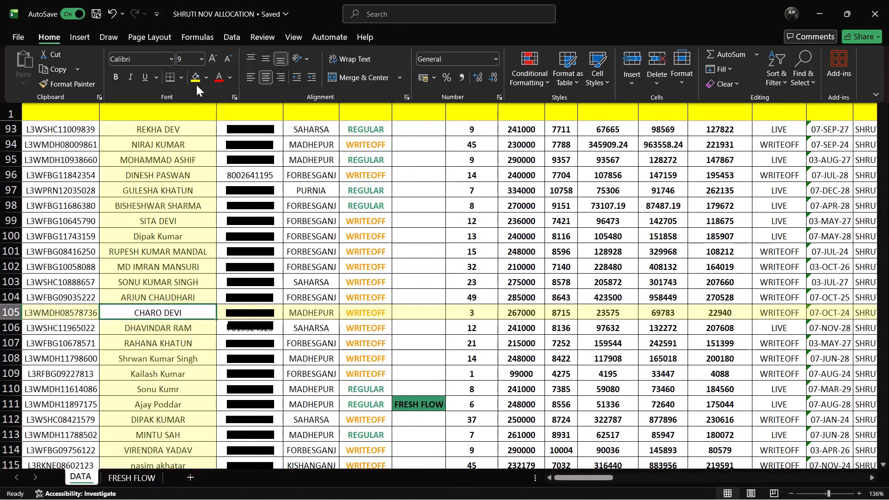
{"action": "left_click", "coordinate": [197, 80]}
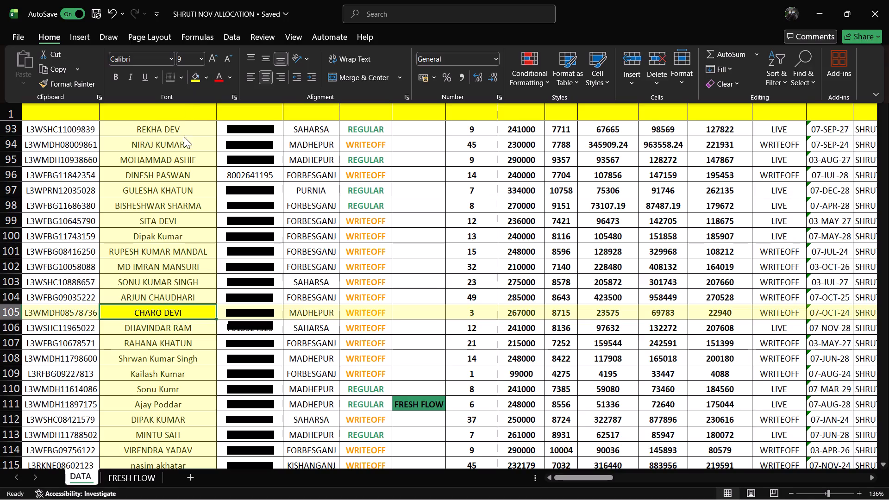
{"action": "left_click", "coordinate": [221, 81]}
{"action": "left_click", "coordinate": [327, 302]}
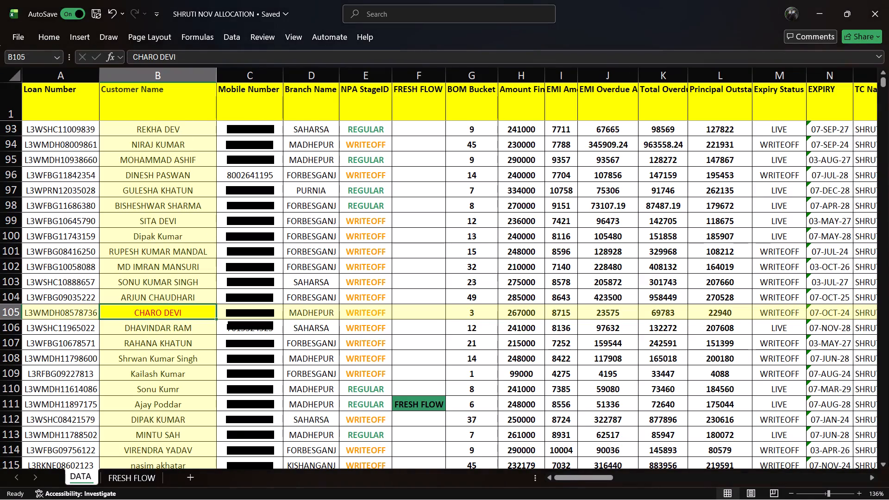
{"action": "left_click", "coordinate": [191, 314]}
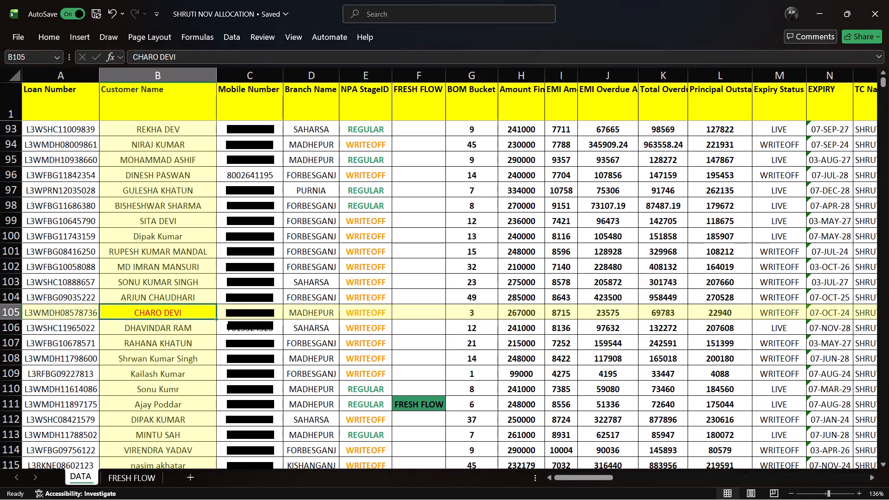
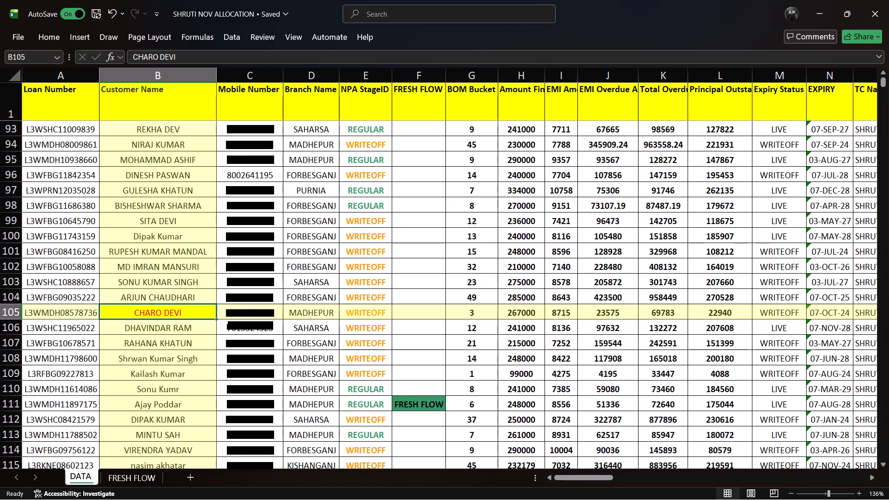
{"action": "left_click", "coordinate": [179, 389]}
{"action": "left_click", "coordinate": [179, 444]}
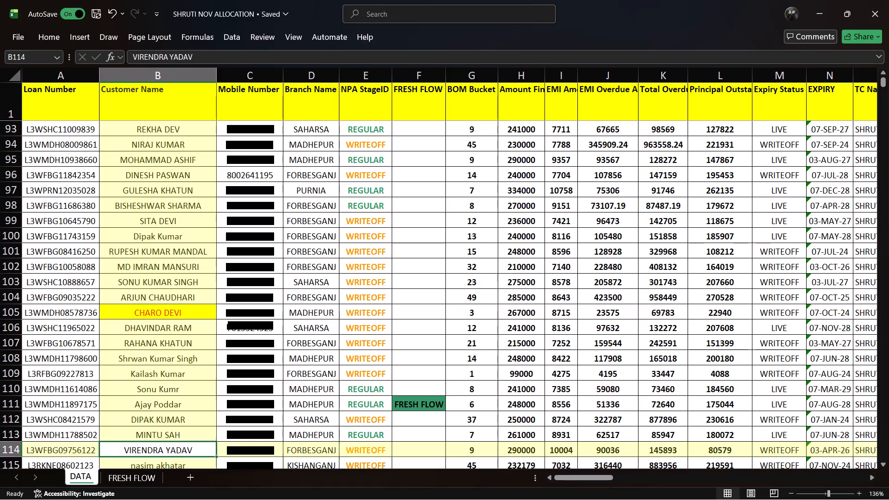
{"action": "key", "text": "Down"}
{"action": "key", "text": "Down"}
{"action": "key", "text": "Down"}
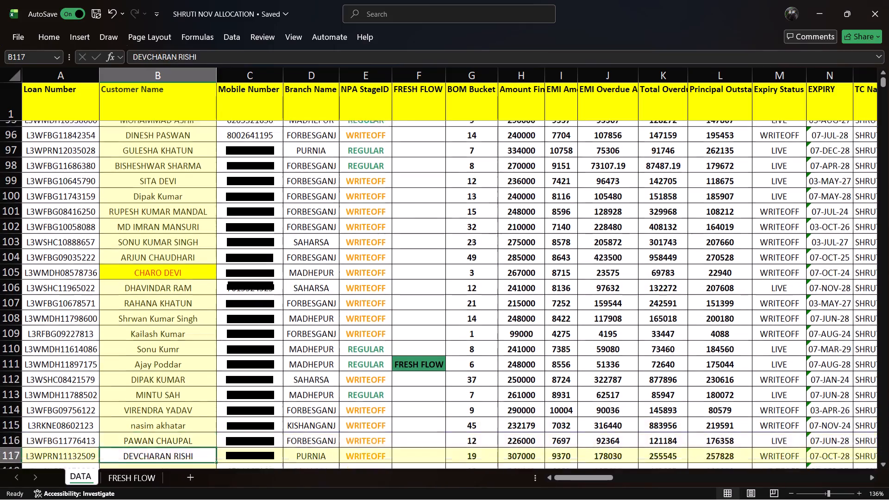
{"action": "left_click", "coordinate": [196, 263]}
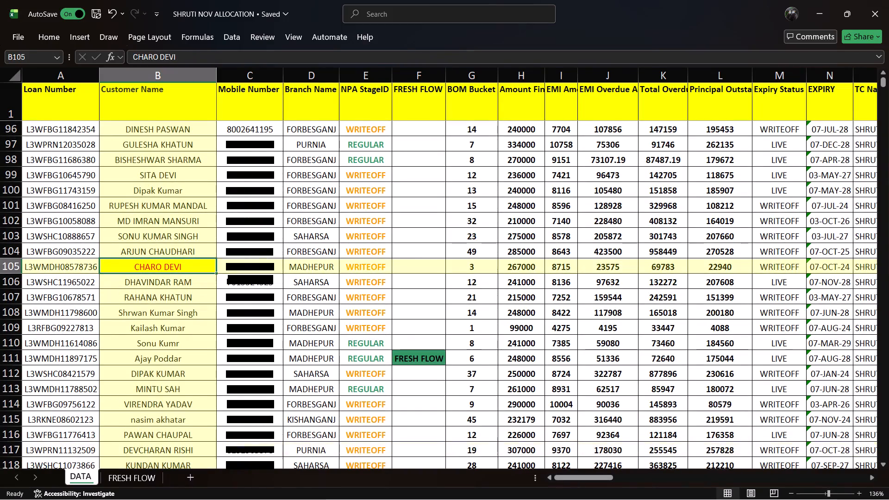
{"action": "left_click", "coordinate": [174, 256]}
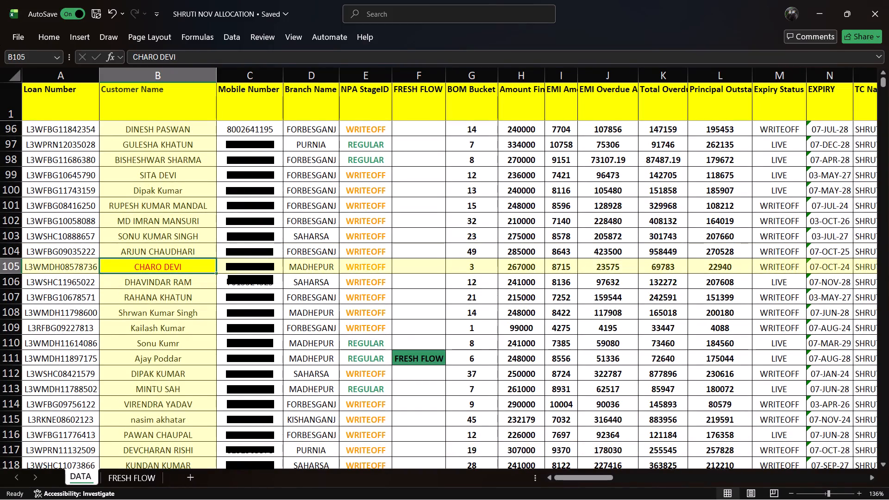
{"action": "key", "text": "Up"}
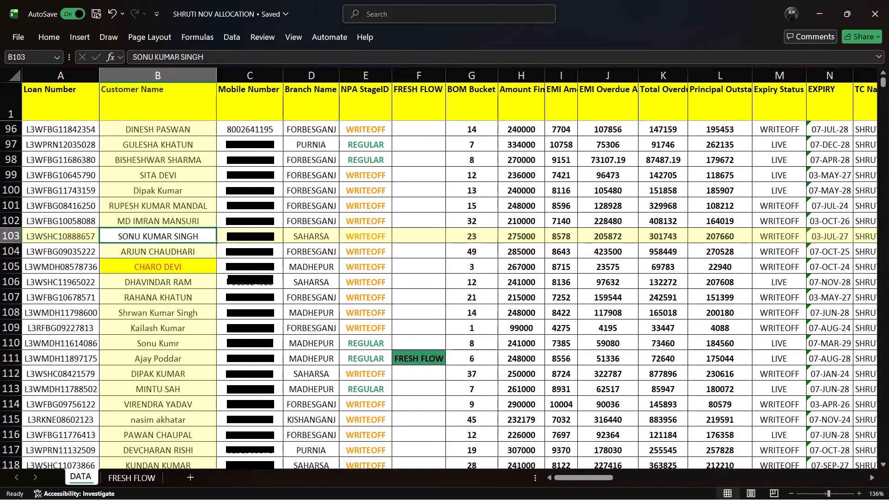
Review row 105's record across the columns, from customer and loan details through contact, deposition, feedback and calling date to Old Feedback.
{"action": "key", "text": "Down"}
{"action": "key", "text": "Down"}
{"action": "key", "text": "Right"}
{"action": "key", "text": "Right"}
{"action": "key", "text": "Right"}
{"action": "key", "text": "Right"}
{"action": "key", "text": "Right"}
{"action": "key", "text": "Right"}
{"action": "key", "text": "Right"}
{"action": "key", "text": "Right"}
{"action": "key", "text": "Right"}
{"action": "key", "text": "Right"}
{"action": "key", "text": "Right"}
{"action": "key", "text": "Right"}
{"action": "key", "text": "Right"}
{"action": "key", "text": "Right"}
{"action": "key", "text": "Right"}
{"action": "key", "text": "Right"}
{"action": "key", "text": "Right"}
{"action": "key", "text": "Right"}
{"action": "key", "text": "Right"}
{"action": "key", "text": "Right"}
{"action": "key", "text": "Right"}
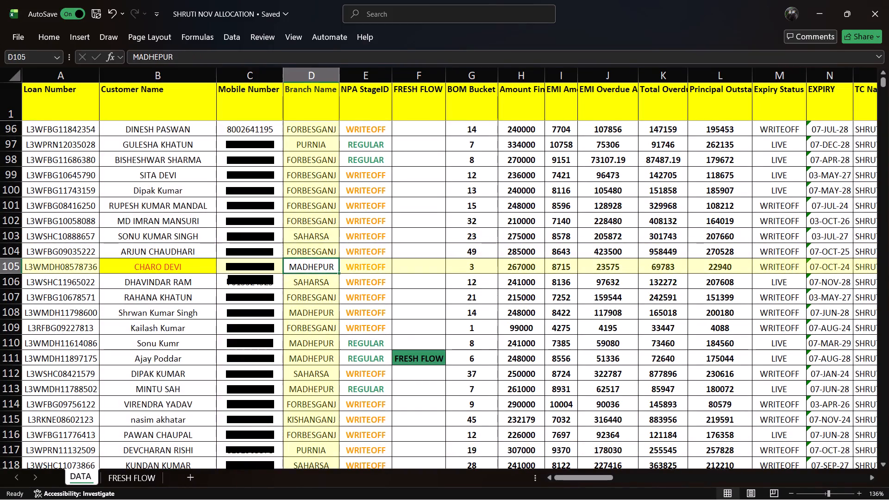
{"action": "key", "text": "Right"}
{"action": "key", "text": "Right"}
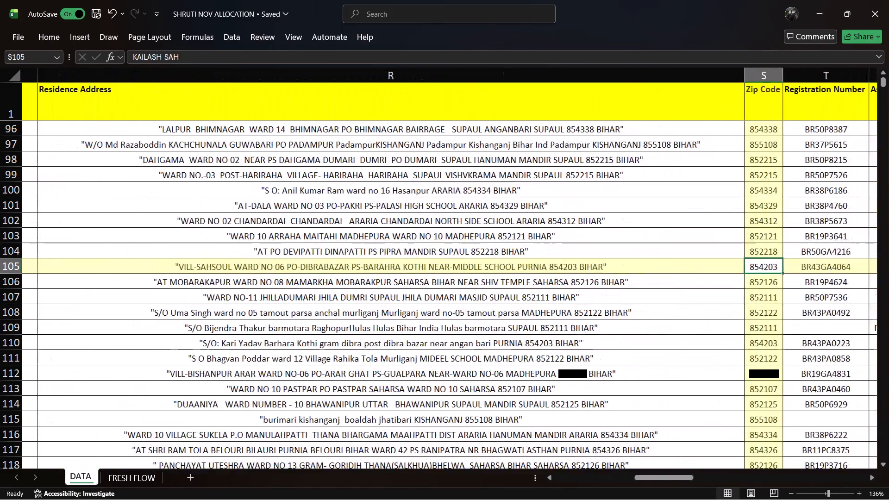
{"action": "key", "text": "Right"}
{"action": "key", "text": "Right"}
{"action": "key", "text": "Right"}
{"action": "key", "text": "Right"}
{"action": "key", "text": "Right"}
{"action": "key", "text": "Right"}
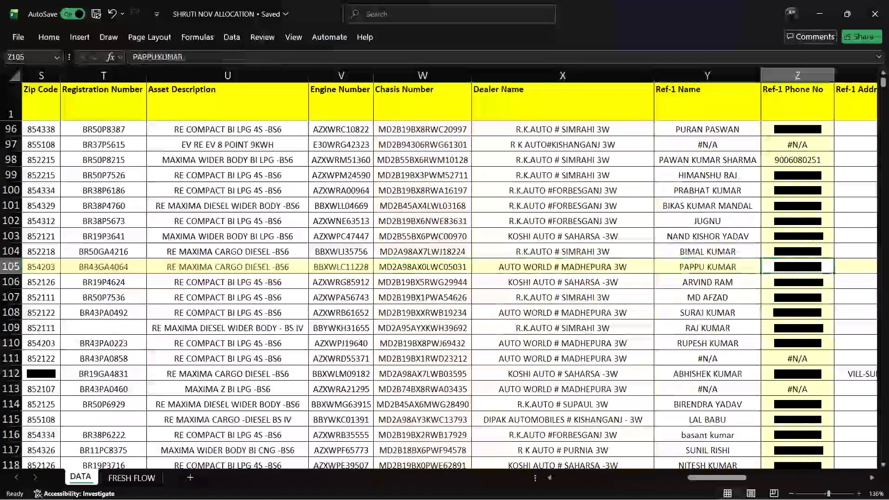
{"action": "key", "text": "Right"}
{"action": "key", "text": "Right"}
{"action": "key", "text": "Right"}
{"action": "key", "text": "Right"}
{"action": "key", "text": "Right"}
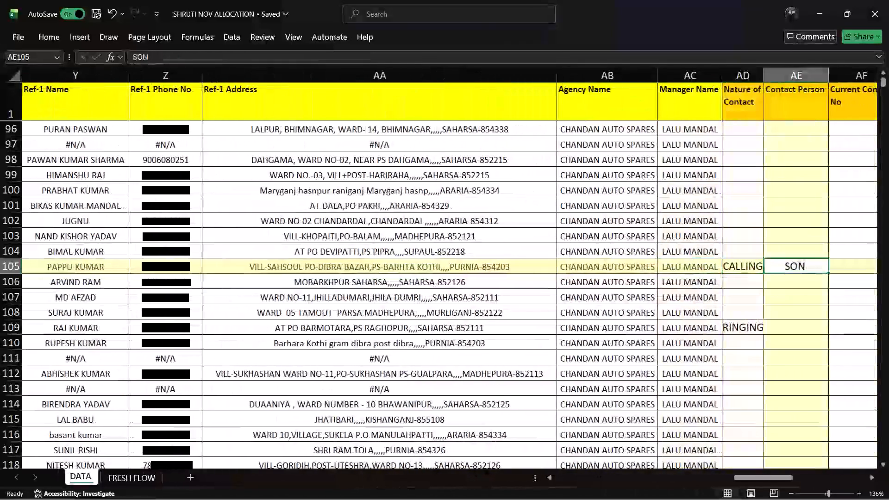
{"action": "key", "text": "Right"}
{"action": "key", "text": "Right"}
{"action": "key", "text": "Right"}
{"action": "key", "text": "Right"}
{"action": "key", "text": "Right"}
{"action": "key", "text": "Right"}
{"action": "key", "text": "Right"}
{"action": "key", "text": "Right"}
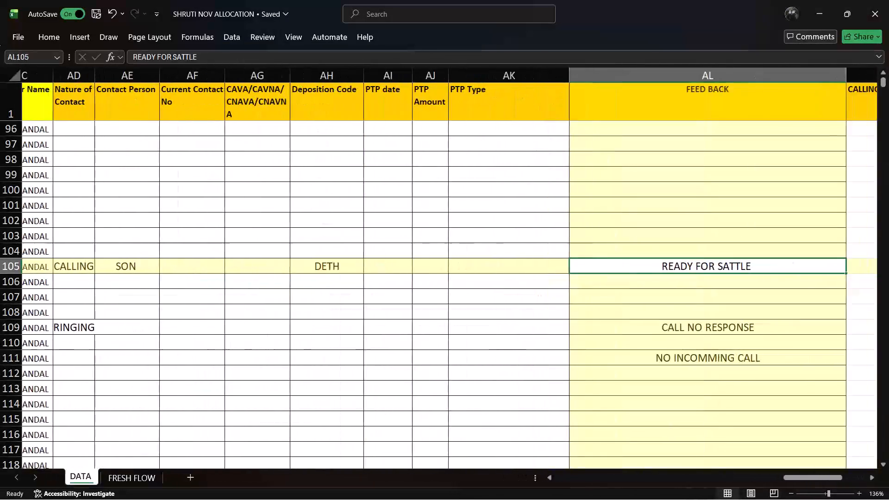
{"action": "key", "text": "Right"}
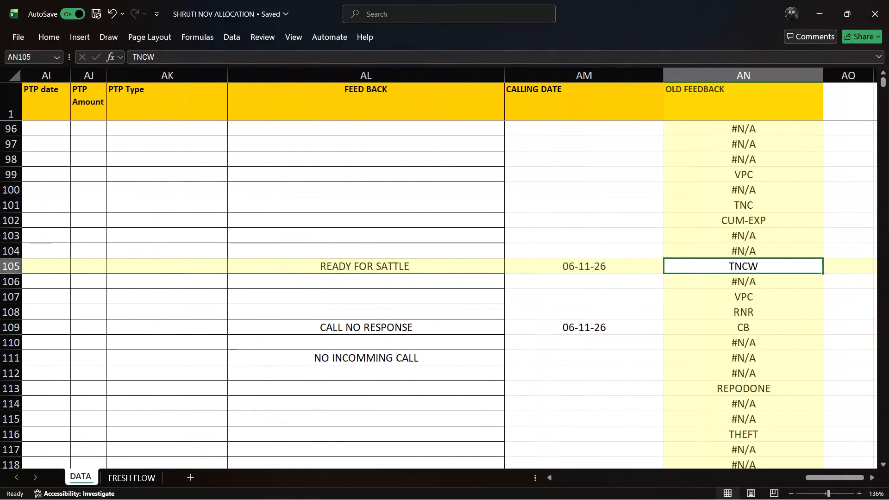
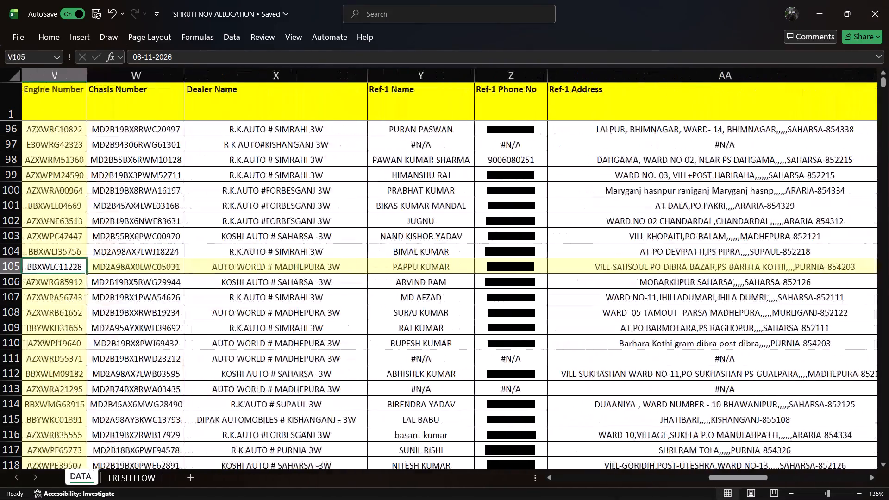
Copy the entire highlighted record in row 105 of the DATA sheet into row 1 of a new worksheet.
{"action": "key", "text": "Left"}
{"action": "key", "text": "Left"}
{"action": "key", "text": "Left"}
{"action": "key", "text": "Left"}
{"action": "key", "text": "Left"}
{"action": "key", "text": "Left"}
{"action": "key", "text": "Left"}
{"action": "key", "text": "Left"}
{"action": "key", "text": "Left"}
{"action": "key", "text": "Left"}
{"action": "key", "text": "Left"}
{"action": "key", "text": "Left"}
{"action": "key", "text": "Left"}
{"action": "key", "text": "Left"}
{"action": "key", "text": "Left"}
{"action": "key", "text": "Left"}
{"action": "key", "text": "Left"}
{"action": "key", "text": "Left"}
{"action": "key", "text": "Left"}
{"action": "key", "text": "Left"}
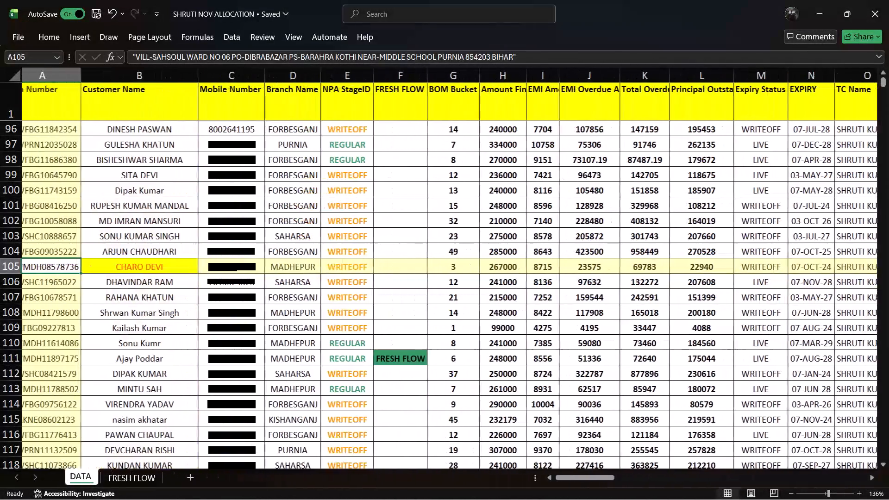
{"action": "key", "text": "Left"}
{"action": "key", "text": "Left"}
{"action": "key", "text": "Left"}
{"action": "key", "text": "Left"}
{"action": "key", "text": "Left"}
{"action": "key", "text": "Left"}
{"action": "key", "text": "Left"}
{"action": "key", "text": "Left"}
{"action": "key", "text": "Left"}
{"action": "key", "text": "Left"}
{"action": "key", "text": "Left"}
{"action": "key", "text": "Left"}
{"action": "key", "text": "Left"}
{"action": "key", "text": "Left"}
{"action": "key", "text": "Left"}
{"action": "key", "text": "Left"}
{"action": "key", "text": "Left"}
{"action": "key", "text": "Left"}
{"action": "key", "text": "Left"}
{"action": "key", "text": "Left"}
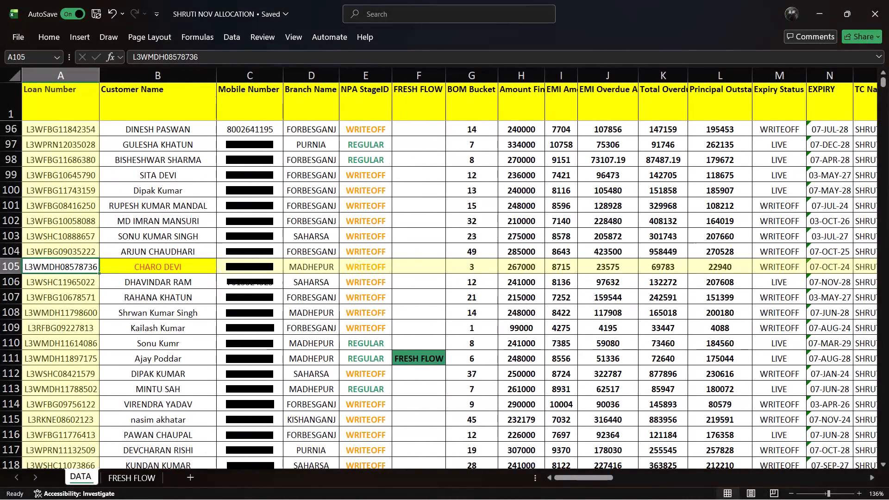
{"action": "left_click", "coordinate": [9, 267]}
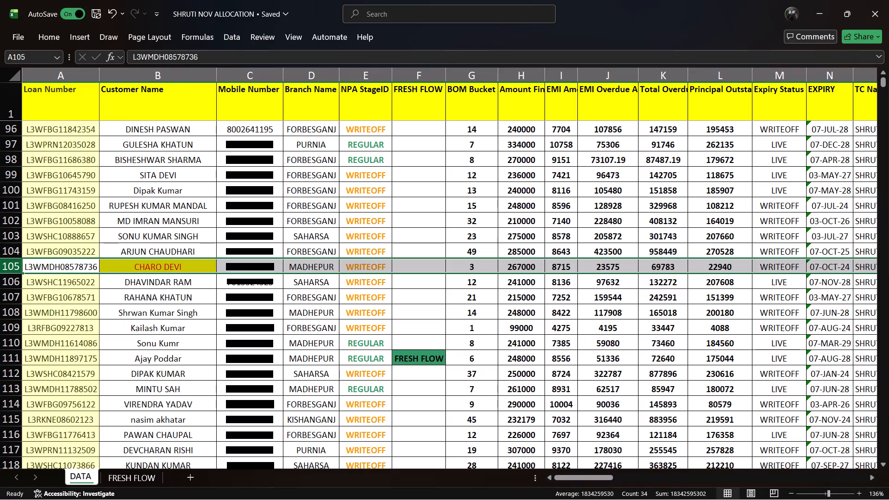
{"action": "key", "text": "ctrl+c"}
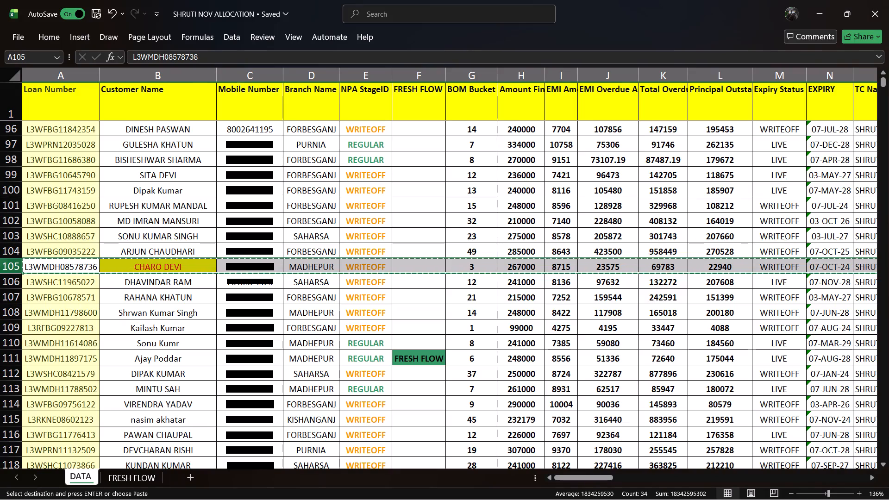
{"action": "left_click", "coordinate": [189, 477]}
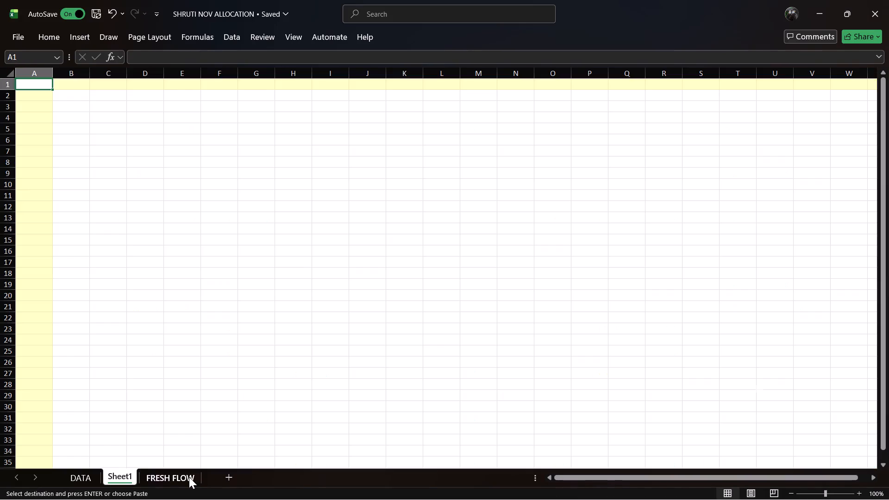
{"action": "key", "text": "ctrl+v"}
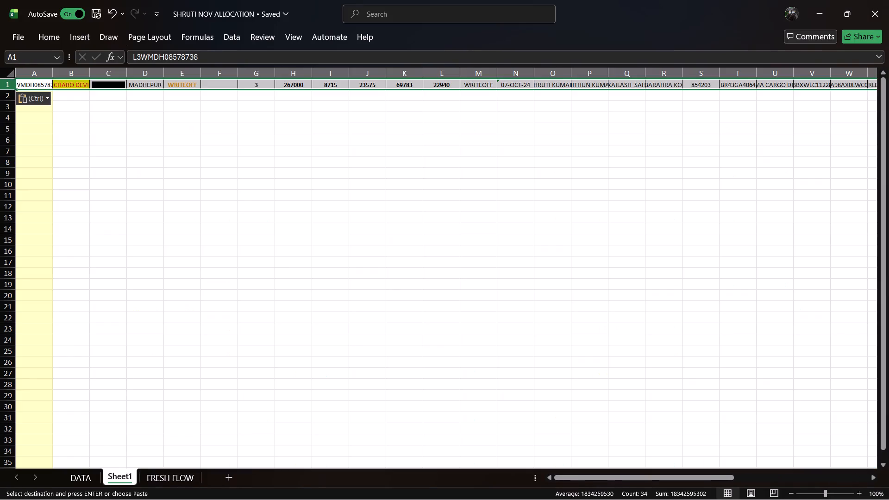
Copy the entire FRESH FLOW record in row 91 of the DATA sheet into row 9 of Sheet1.
{"action": "left_click_drag", "start_coordinate": [92, 475], "coordinate": [81, 474]}
{"action": "left_click", "coordinate": [81, 474]}
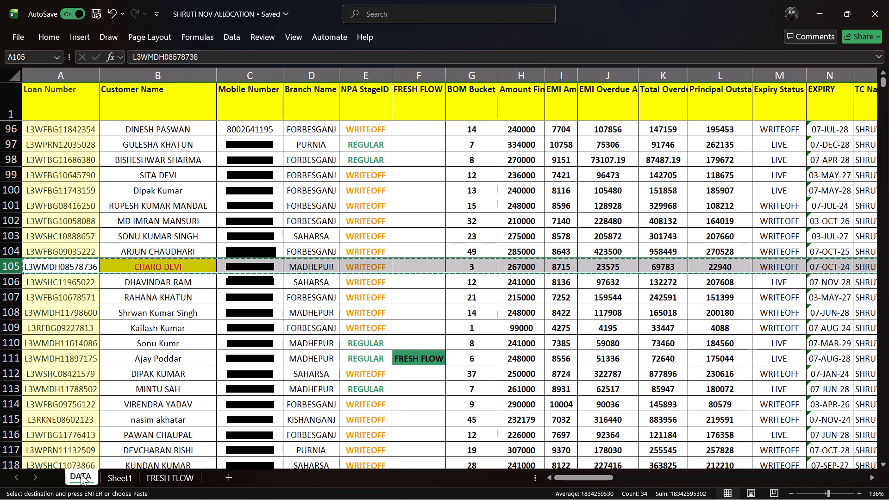
{"action": "left_click", "coordinate": [183, 267]}
{"action": "key", "text": "Up"}
{"action": "key", "text": "Up"}
{"action": "key", "text": "Up"}
{"action": "key", "text": "Up"}
{"action": "key", "text": "Up"}
{"action": "key", "text": "Up"}
{"action": "key", "text": "Up"}
{"action": "key", "text": "Up"}
{"action": "key", "text": "Up"}
{"action": "key", "text": "Up"}
{"action": "key", "text": "Up"}
{"action": "key", "text": "Up"}
{"action": "key", "text": "Up"}
{"action": "key", "text": "Up"}
{"action": "key", "text": "Up"}
{"action": "key", "text": "Up"}
{"action": "key", "text": "Up"}
{"action": "key", "text": "Up"}
{"action": "key", "text": "Up"}
{"action": "key", "text": "Up"}
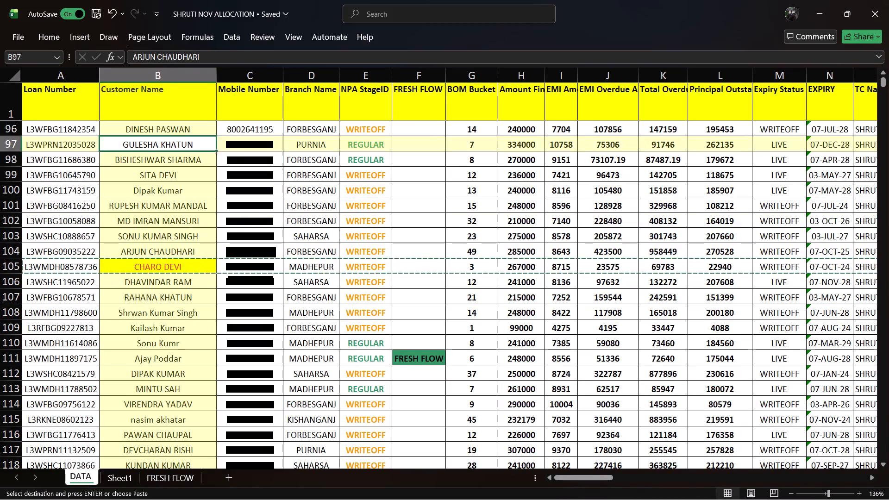
{"action": "key", "text": "Up"}
{"action": "key", "text": "Up"}
{"action": "key", "text": "Up"}
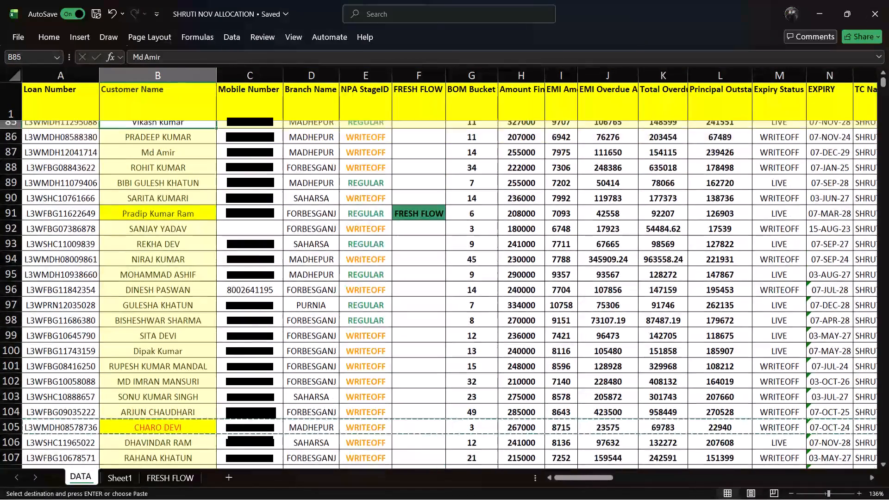
{"action": "key", "text": "Up"}
{"action": "key", "text": "Up"}
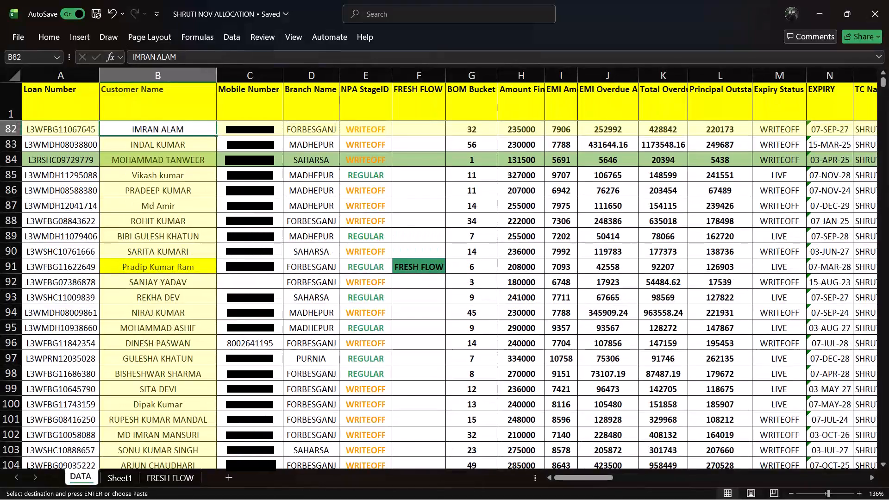
{"action": "left_click", "coordinate": [10, 265]}
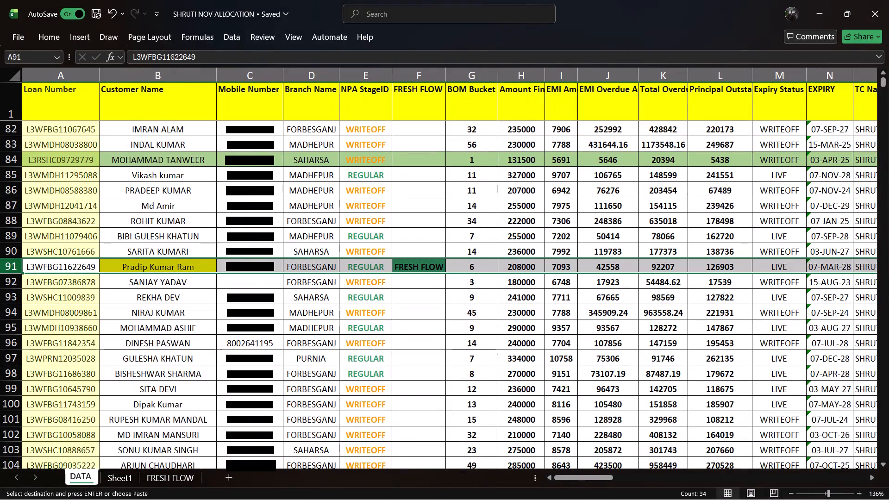
{"action": "key", "text": "ctrl+c"}
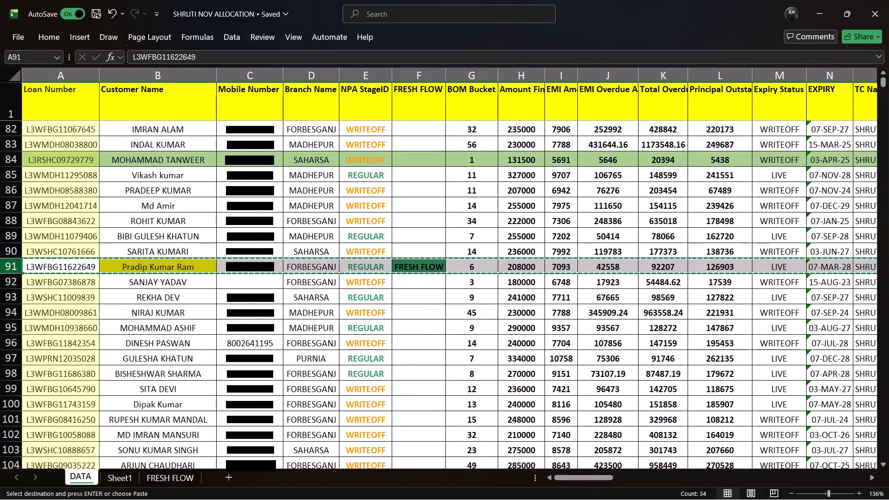
{"action": "left_click", "coordinate": [123, 383]}
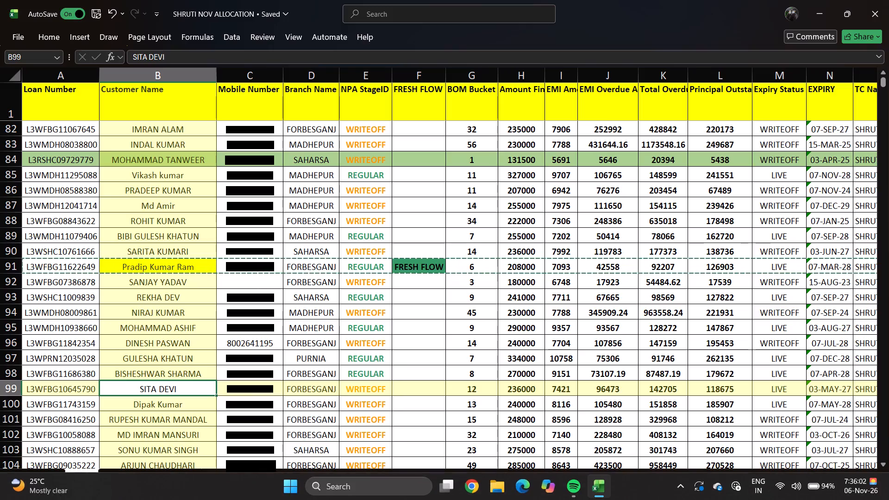
{"action": "left_click", "coordinate": [128, 475]}
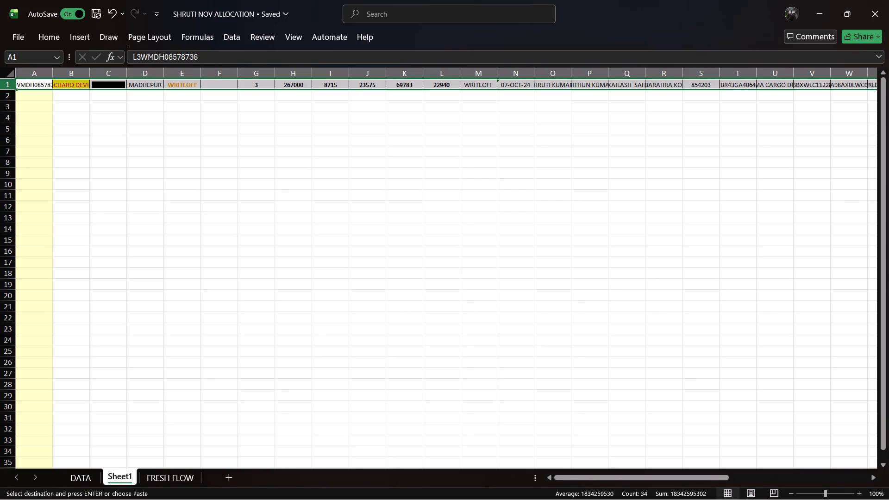
{"action": "left_click", "coordinate": [22, 98]}
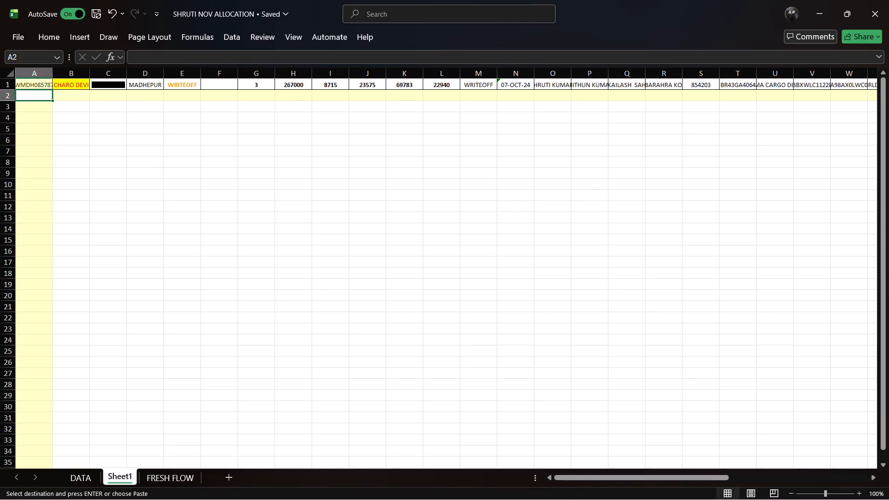
{"action": "left_click", "coordinate": [27, 172]}
{"action": "key", "text": "ctrl+v"}
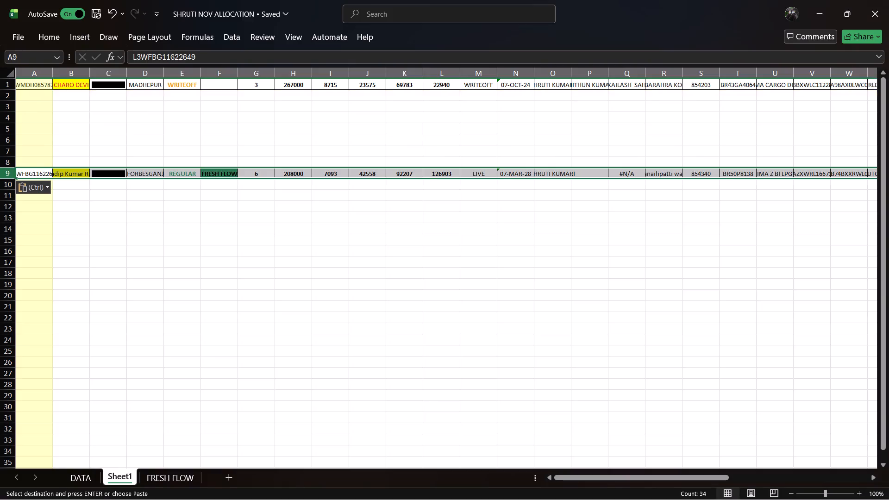
Move the DATA sheet to the end of the sheet order, after FRESH FLOW.
{"action": "left_click", "coordinate": [85, 480]}
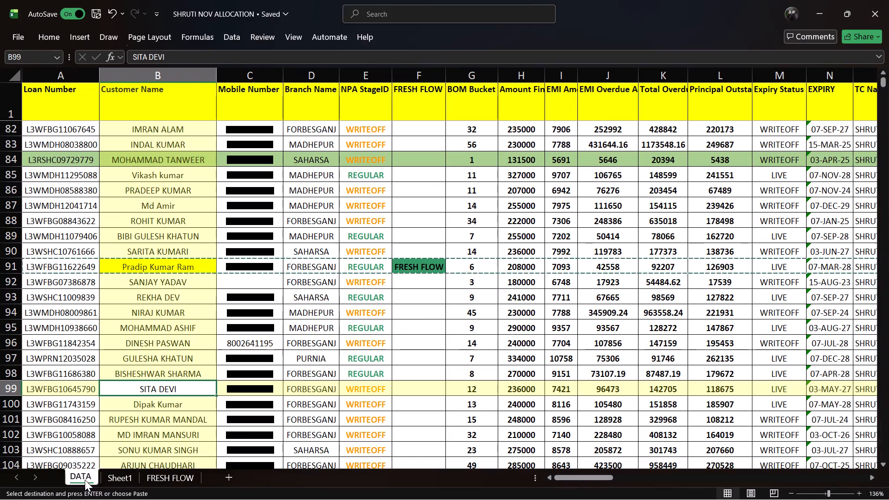
{"action": "left_click_drag", "start_coordinate": [85, 480], "coordinate": [201, 252]}
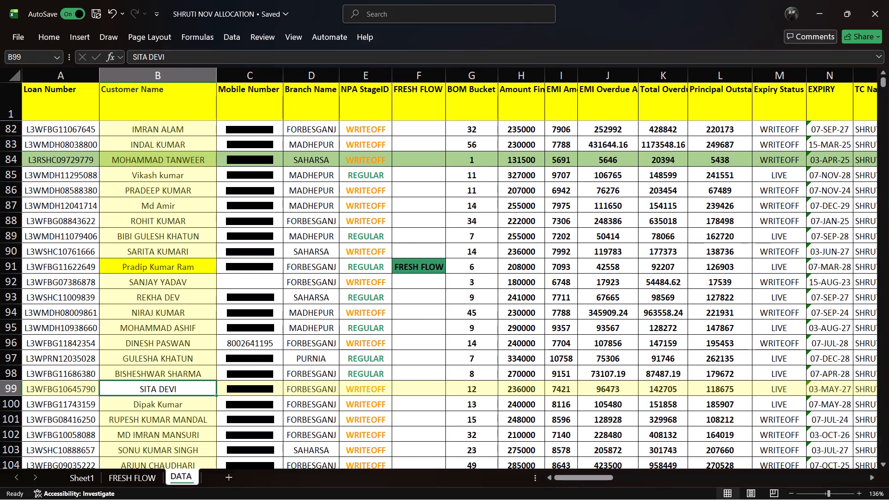
Copy the entire green-highlighted record in row 84 of the DATA sheet into row 2 of Sheet1.
{"action": "key", "text": "Up"}
{"action": "key", "text": "Up"}
{"action": "key", "text": "Up"}
{"action": "key", "text": "Up"}
{"action": "key", "text": "Up"}
{"action": "key", "text": "Up"}
{"action": "key", "text": "Up"}
{"action": "key", "text": "Up"}
{"action": "key", "text": "Up"}
{"action": "key", "text": "Up"}
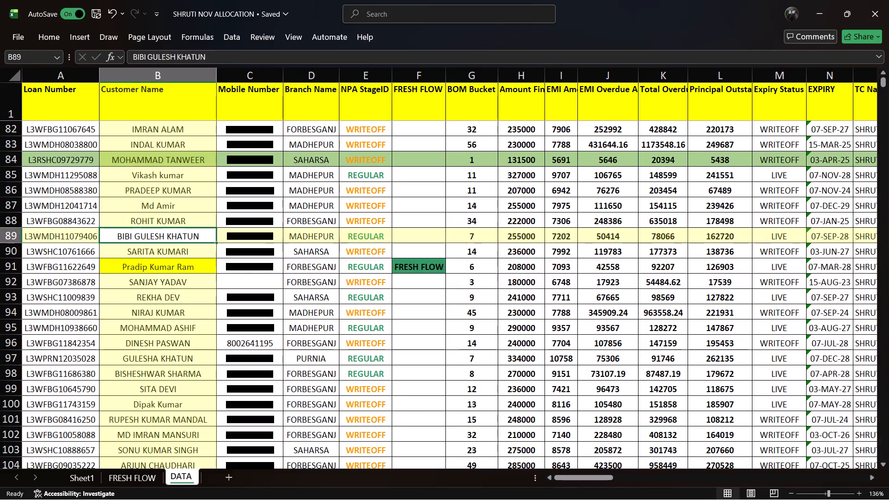
{"action": "key", "text": "Up"}
{"action": "key", "text": "Up"}
{"action": "key", "text": "Up"}
{"action": "key", "text": "Up"}
{"action": "key", "text": "Up"}
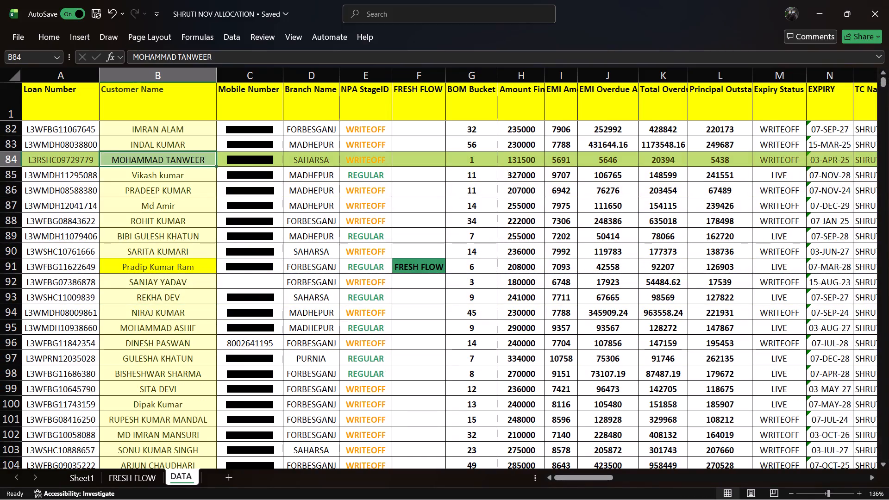
{"action": "left_click", "coordinate": [8, 160]}
{"action": "key", "text": "ctrl+c"}
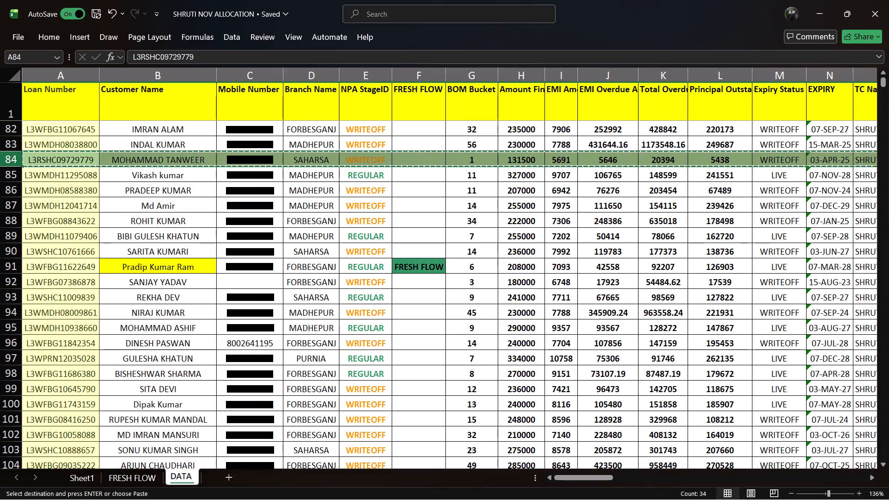
{"action": "left_click", "coordinate": [83, 480]}
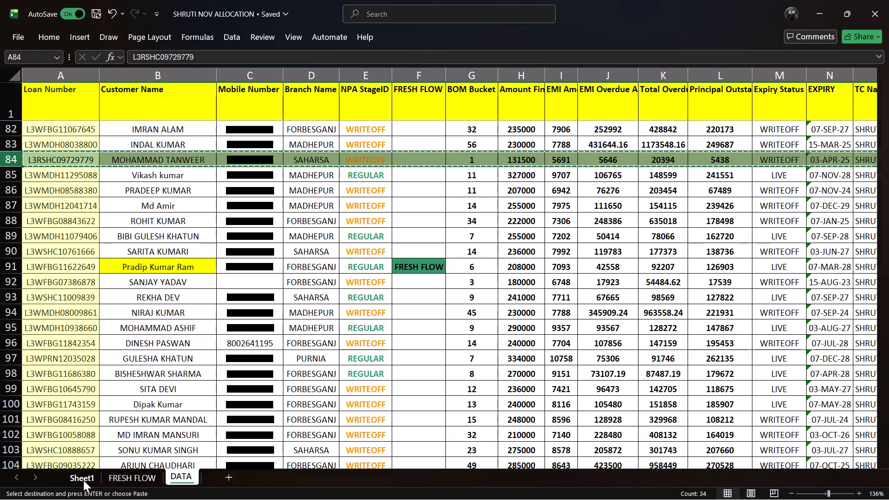
{"action": "left_click", "coordinate": [38, 93]}
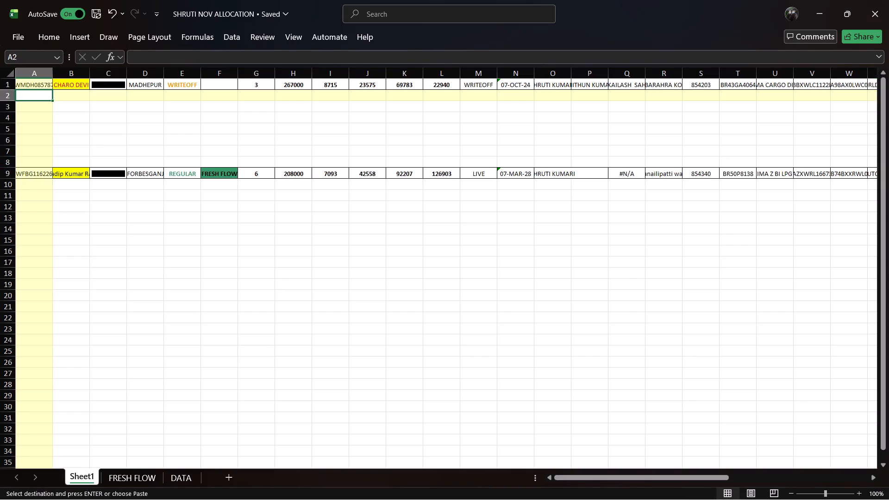
{"action": "key", "text": "ctrl+v"}
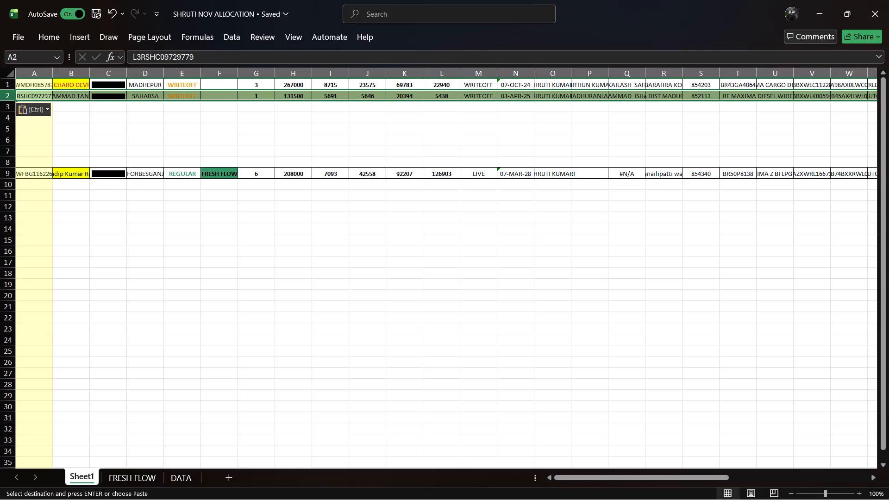
Copy the entire yellow-highlighted record in row 61 of the DATA sheet into row 3 of Sheet1.
{"action": "left_click", "coordinate": [183, 477]}
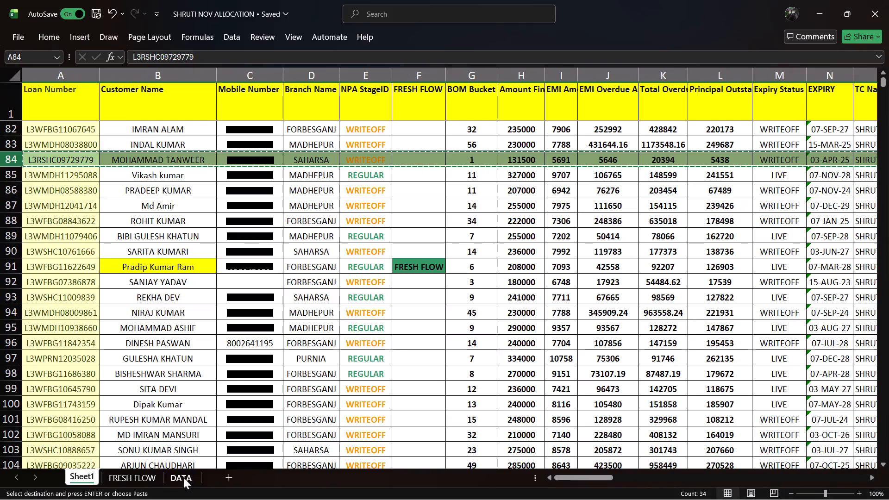
{"action": "left_click", "coordinate": [313, 163]}
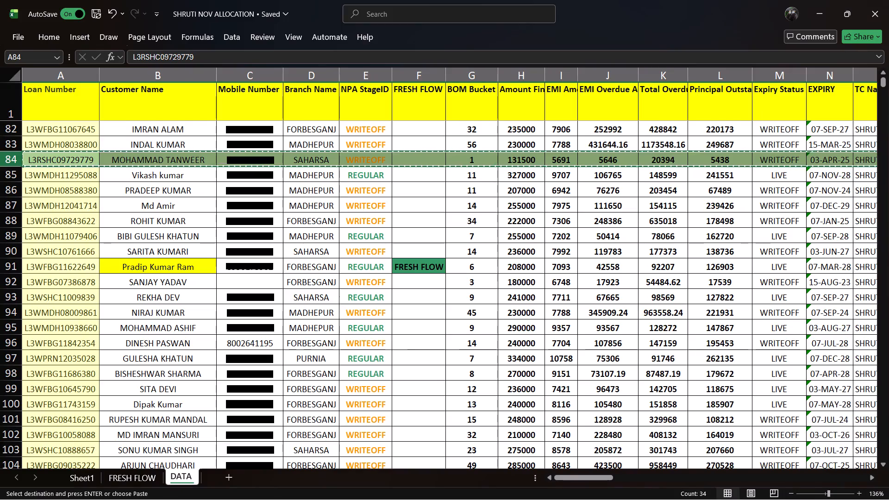
{"action": "key", "text": "Up"}
{"action": "key", "text": "Up"}
{"action": "key", "text": "Up"}
{"action": "key", "text": "Up"}
{"action": "key", "text": "Up"}
{"action": "key", "text": "Up"}
{"action": "key", "text": "Up"}
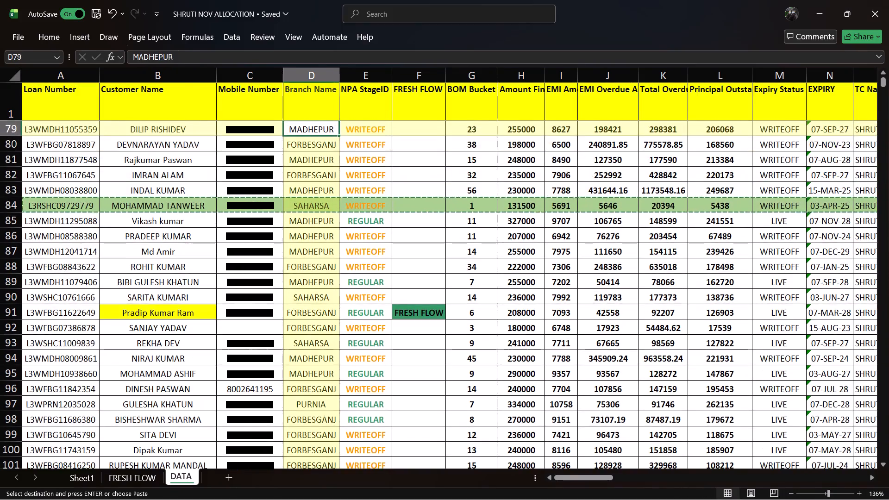
{"action": "key", "text": "Up"}
{"action": "key", "text": "Up"}
{"action": "key", "text": "Up"}
{"action": "key", "text": "Up"}
{"action": "key", "text": "Up"}
{"action": "key", "text": "Up"}
{"action": "key", "text": "Up"}
{"action": "key", "text": "Up"}
{"action": "key", "text": "Up"}
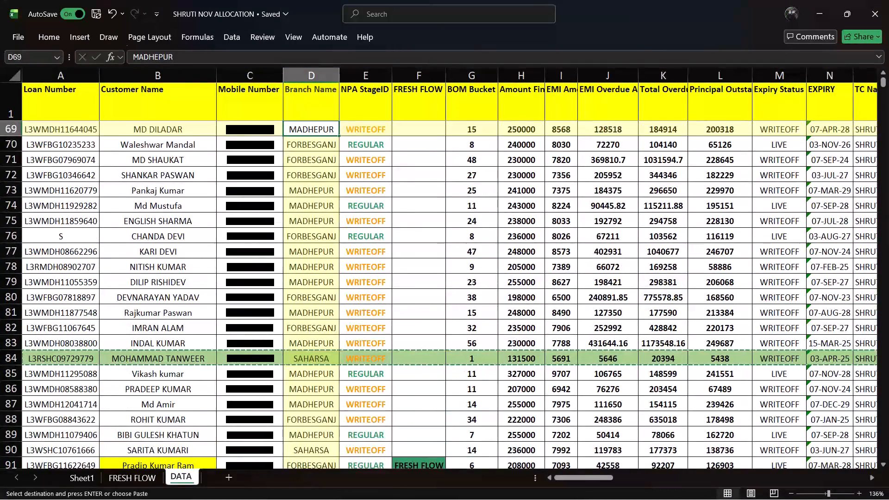
{"action": "key", "text": "Up"}
{"action": "key", "text": "Up"}
{"action": "key", "text": "Up"}
{"action": "key", "text": "Up"}
{"action": "key", "text": "Up"}
{"action": "key", "text": "Up"}
{"action": "key", "text": "Up"}
{"action": "key", "text": "Up"}
{"action": "key", "text": "Up"}
{"action": "key", "text": "Up"}
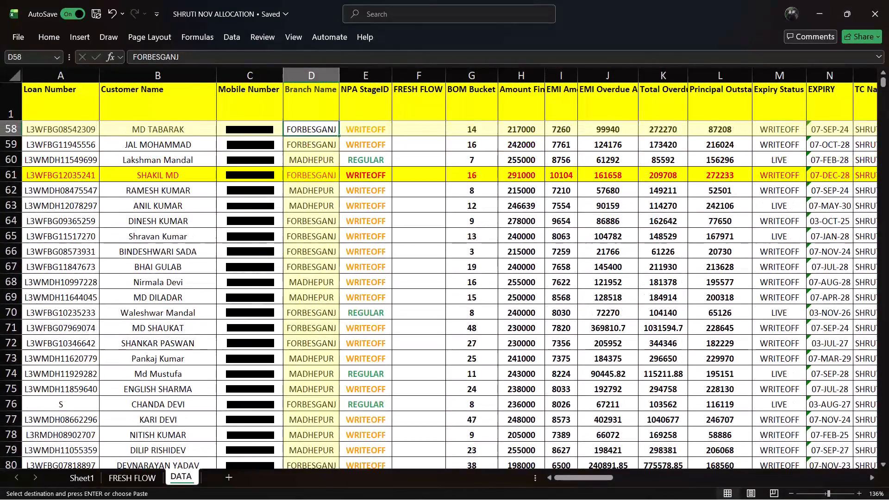
{"action": "left_click", "coordinate": [16, 175]}
{"action": "key", "text": "ctrl+c"}
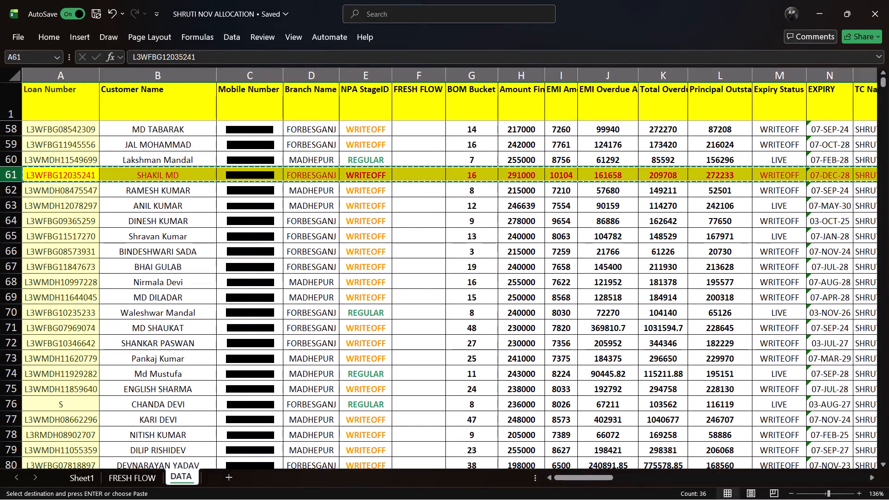
{"action": "left_click", "coordinate": [88, 477]}
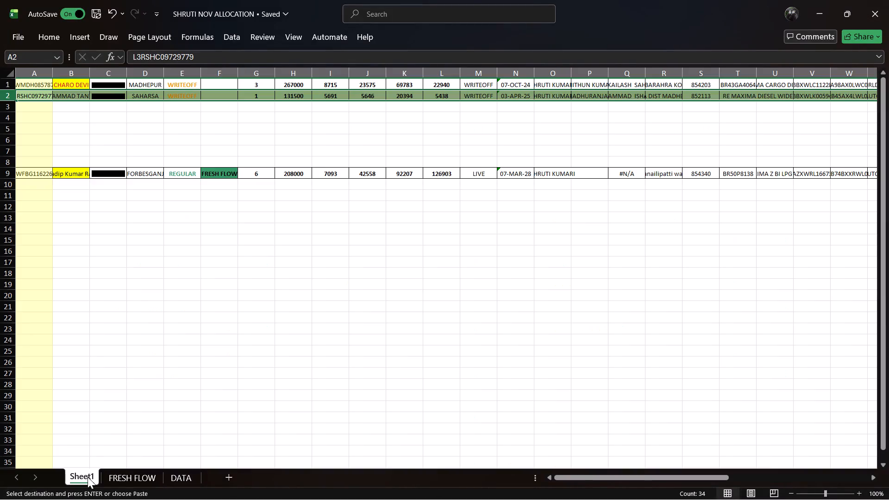
{"action": "left_click", "coordinate": [33, 107]}
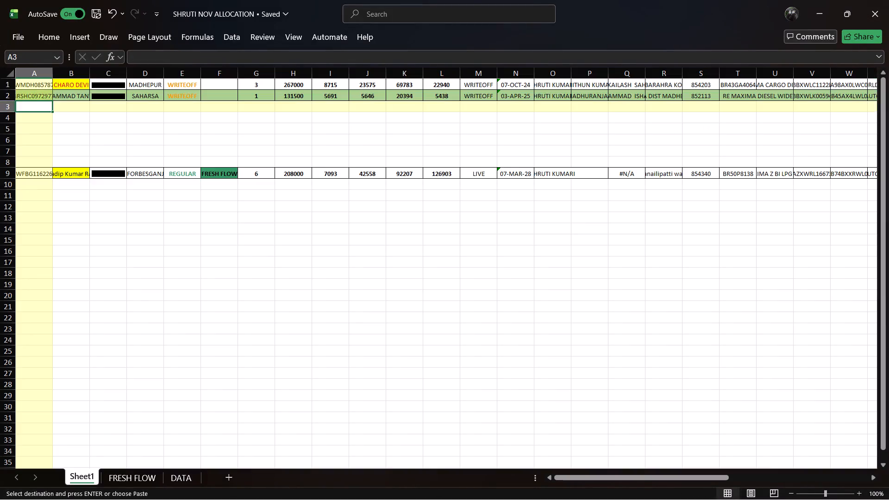
{"action": "key", "text": "ctrl+v"}
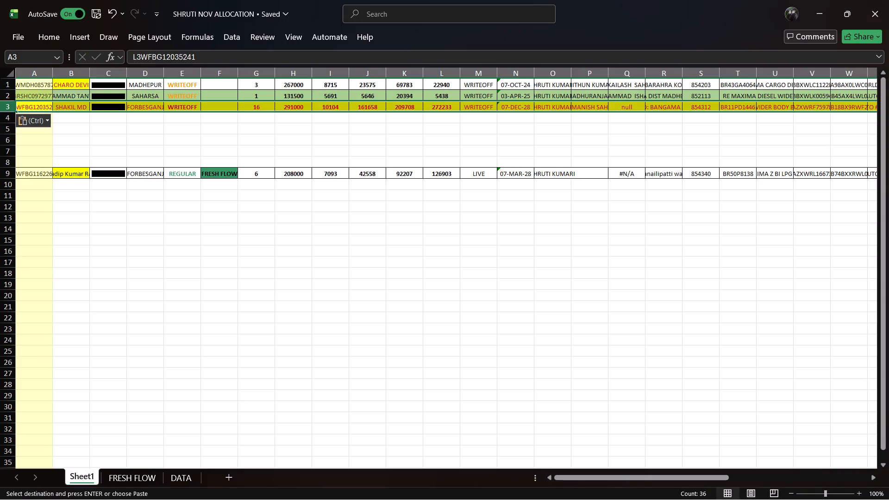
Review the customer records in the DATA sheet from row 61 up to the header row for further highlighted entries.
{"action": "left_click", "coordinate": [186, 476]}
{"action": "key", "text": "Up"}
{"action": "key", "text": "Up"}
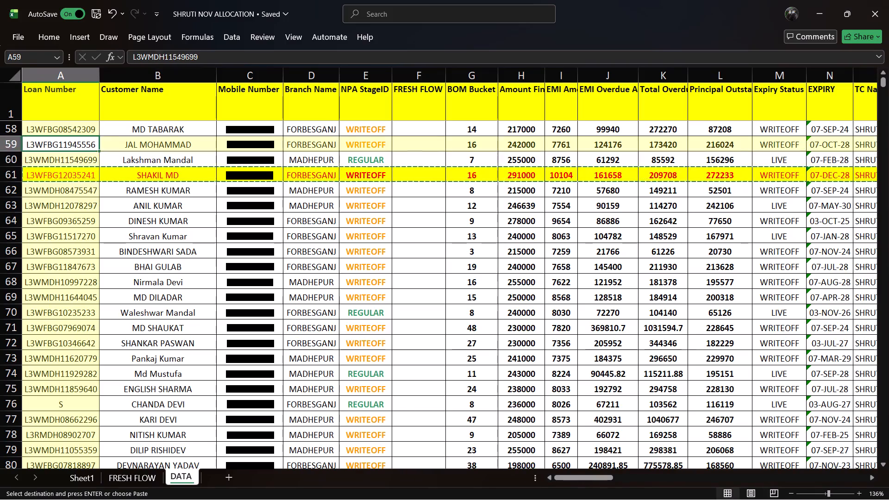
{"action": "key", "text": "Up"}
{"action": "key", "text": "Up"}
{"action": "key", "text": "Up"}
{"action": "key", "text": "Up"}
{"action": "key", "text": "Up"}
{"action": "key", "text": "Up"}
{"action": "key", "text": "Up"}
{"action": "key", "text": "Up"}
{"action": "key", "text": "Up"}
{"action": "key", "text": "Up"}
{"action": "key", "text": "Up"}
{"action": "key", "text": "Up"}
{"action": "key", "text": "Up"}
{"action": "key", "text": "Up"}
{"action": "key", "text": "Up"}
{"action": "key", "text": "Up"}
{"action": "key", "text": "Up"}
{"action": "key", "text": "Up"}
{"action": "key", "text": "Up"}
{"action": "key", "text": "Up"}
{"action": "key", "text": "Up"}
{"action": "key", "text": "Up"}
{"action": "key", "text": "Up"}
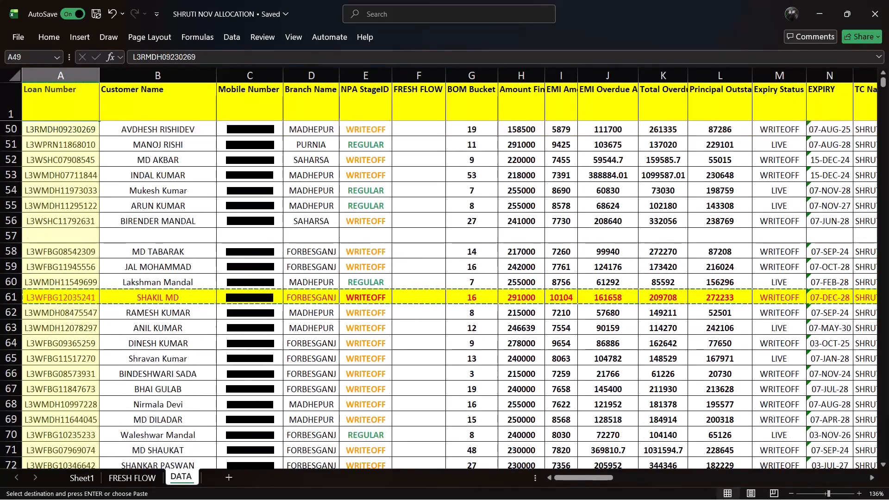
{"action": "key", "text": "Up"}
{"action": "key", "text": "Up"}
{"action": "key", "text": "Up"}
{"action": "key", "text": "Up"}
{"action": "key", "text": "Up"}
{"action": "key", "text": "Up"}
{"action": "key", "text": "Up"}
{"action": "key", "text": "Up"}
{"action": "key", "text": "Up"}
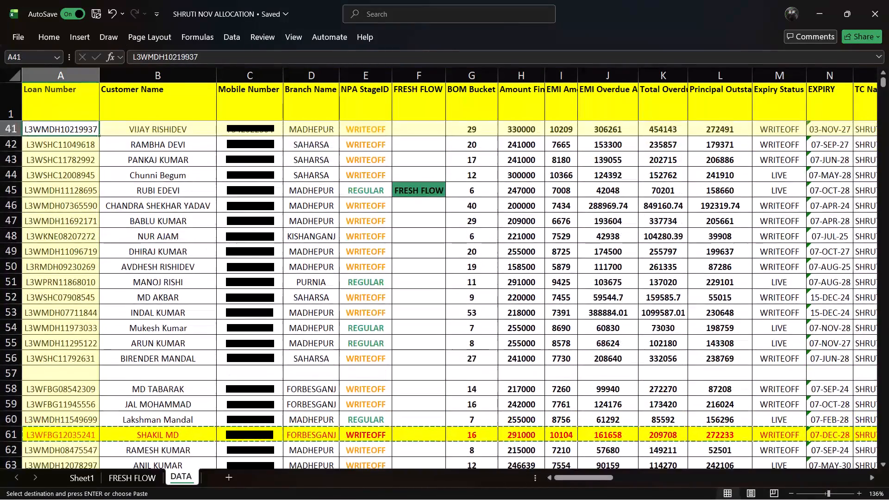
{"action": "key", "text": "Up"}
{"action": "key", "text": "Up"}
{"action": "key", "text": "Up"}
{"action": "key", "text": "Up"}
{"action": "key", "text": "Up"}
{"action": "key", "text": "Up"}
{"action": "key", "text": "Up"}
{"action": "key", "text": "Up"}
{"action": "key", "text": "Up"}
{"action": "key", "text": "Up"}
{"action": "key", "text": "Up"}
{"action": "key", "text": "Up"}
{"action": "key", "text": "Up"}
{"action": "key", "text": "Up"}
{"action": "key", "text": "Up"}
{"action": "key", "text": "Up"}
{"action": "key", "text": "Up"}
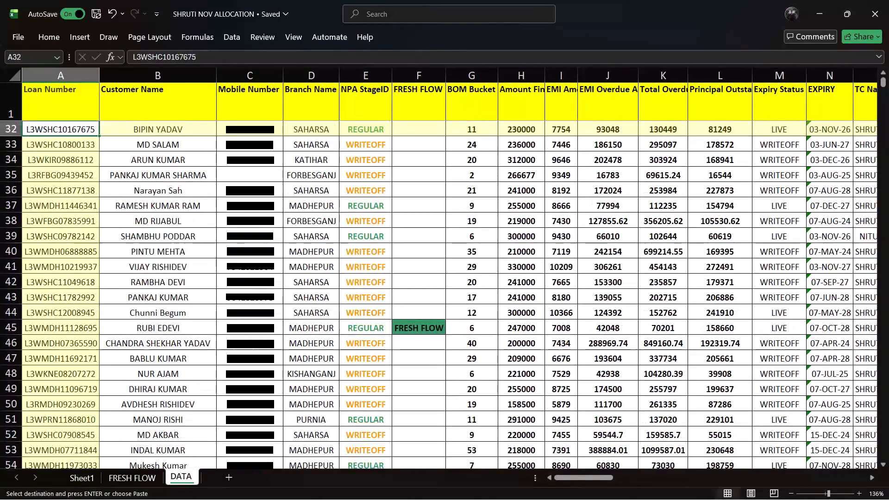
{"action": "key", "text": "Up"}
{"action": "key", "text": "Up"}
{"action": "key", "text": "Up"}
{"action": "key", "text": "Up"}
{"action": "key", "text": "Up"}
{"action": "key", "text": "Up"}
{"action": "key", "text": "Up"}
{"action": "key", "text": "Up"}
{"action": "key", "text": "Up"}
{"action": "key", "text": "Up"}
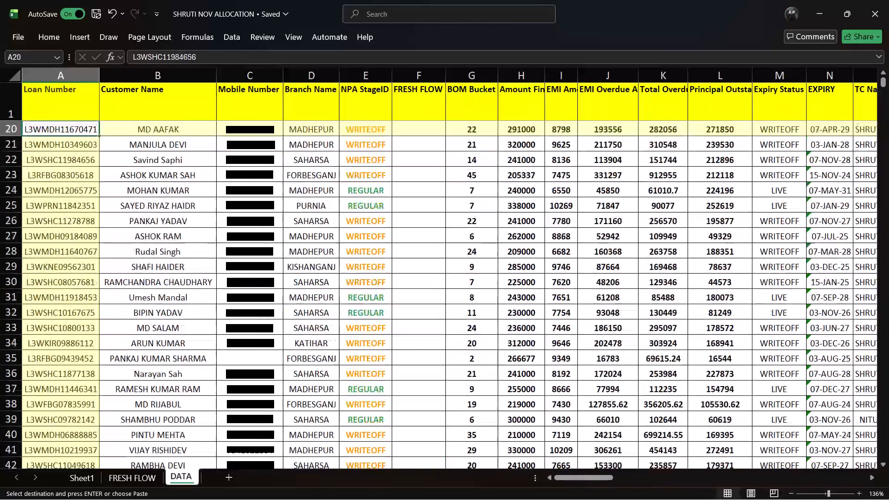
{"action": "key", "text": "Up"}
{"action": "key", "text": "Up"}
{"action": "key", "text": "Up"}
{"action": "key", "text": "Up"}
{"action": "key", "text": "Up"}
{"action": "key", "text": "Up"}
{"action": "key", "text": "Up"}
{"action": "key", "text": "Up"}
{"action": "key", "text": "Up"}
{"action": "key", "text": "Up"}
{"action": "key", "text": "Up"}
{"action": "key", "text": "Up"}
{"action": "key", "text": "Up"}
{"action": "key", "text": "Up"}
{"action": "key", "text": "Up"}
{"action": "key", "text": "Up"}
{"action": "key", "text": "Up"}
{"action": "key", "text": "Up"}
{"action": "key", "text": "Up"}
{"action": "key", "text": "Up"}
{"action": "key", "text": "Up"}
{"action": "key", "text": "Up"}
{"action": "key", "text": "Up"}
{"action": "key", "text": "Up"}
{"action": "key", "text": "Up"}
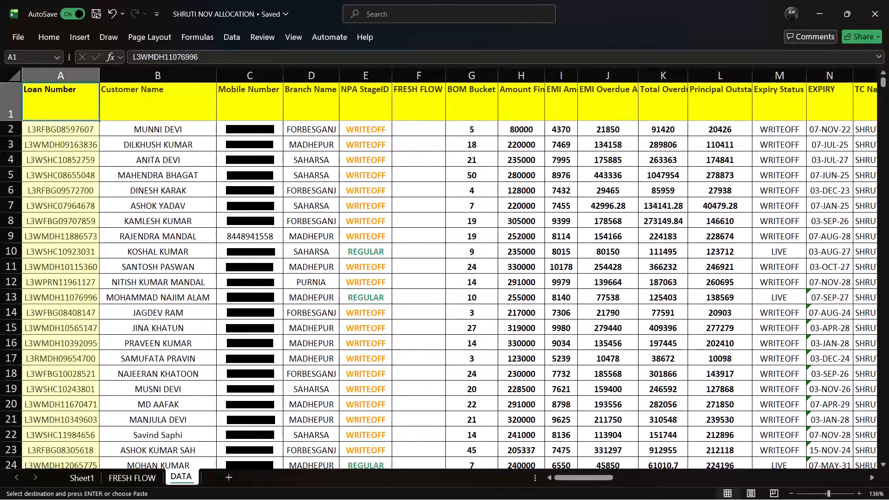
{"action": "key", "text": "Up"}
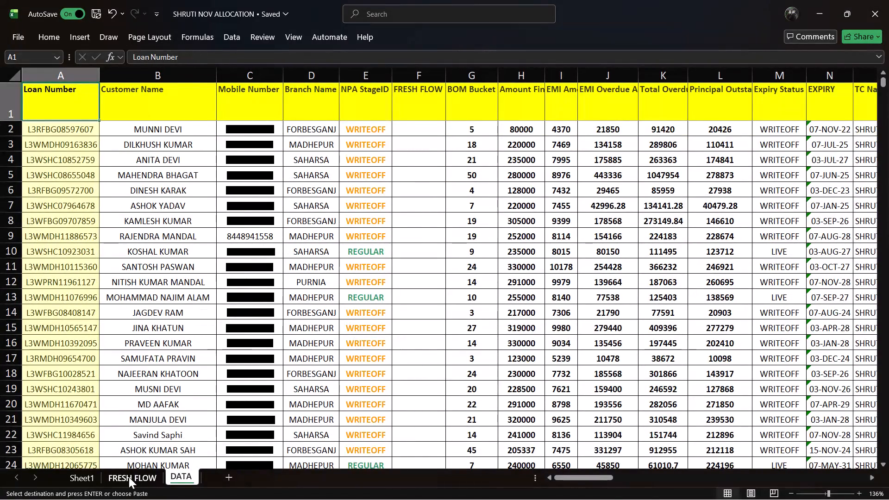
Widen columns A, B and C of Sheet1 to fit the loan numbers, customer names and mobile numbers.
{"action": "left_click", "coordinate": [88, 477]}
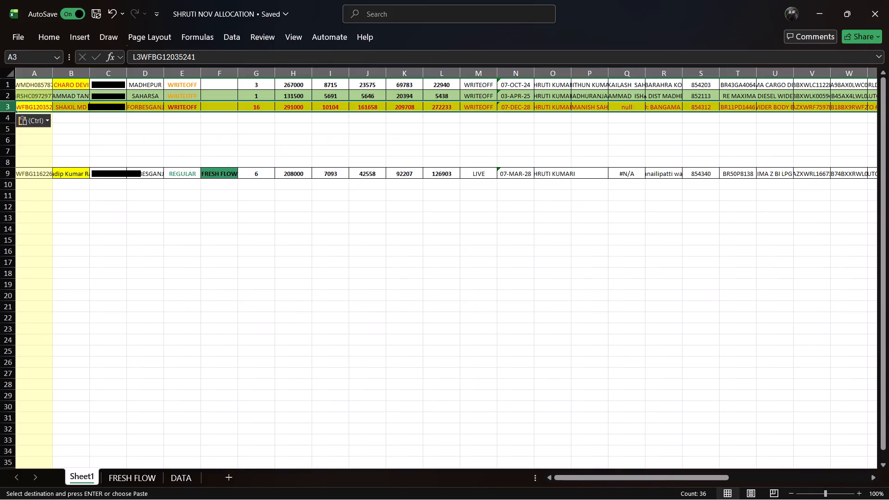
{"action": "left_click_drag", "start_coordinate": [54, 72], "coordinate": [75, 73]}
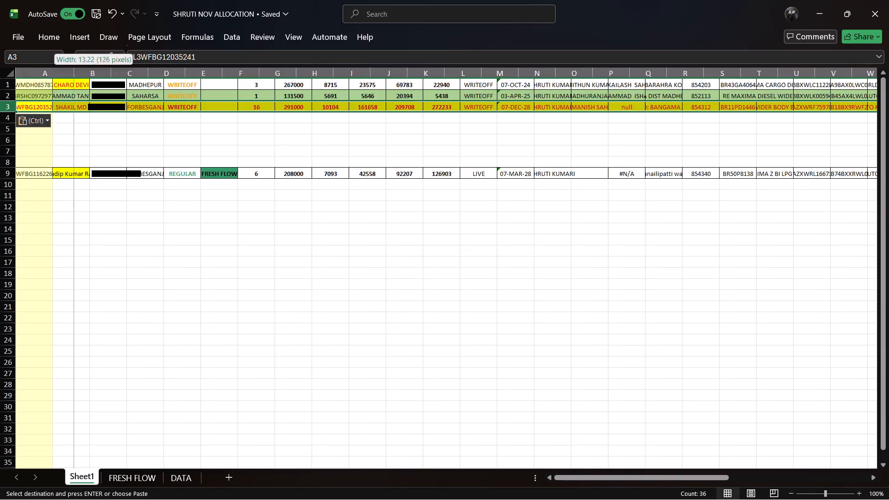
{"action": "left_click_drag", "start_coordinate": [75, 73], "coordinate": [91, 75]}
{"action": "left_click_drag", "start_coordinate": [126, 78], "coordinate": [165, 84]}
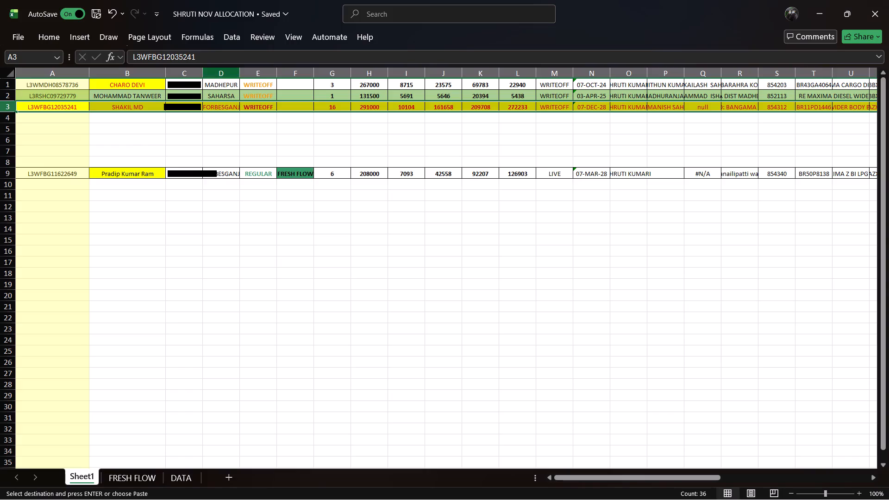
{"action": "left_click_drag", "start_coordinate": [205, 73], "coordinate": [230, 75]}
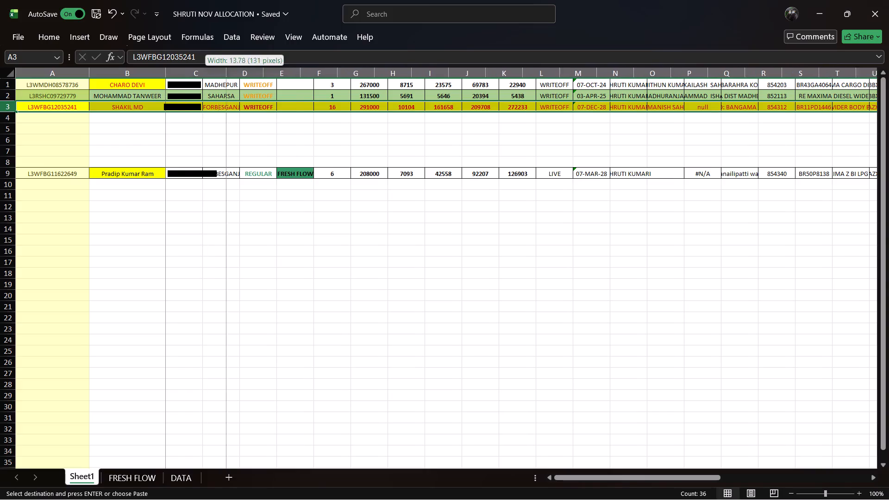
{"action": "left_click_drag", "start_coordinate": [230, 75], "coordinate": [232, 75]}
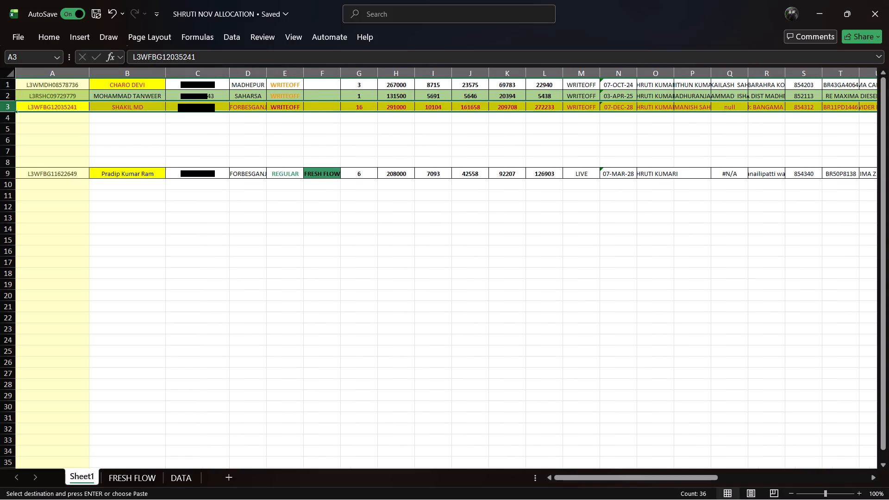
Set the font size of all cells in Sheet1 to 14.
{"action": "left_click", "coordinate": [9, 70]}
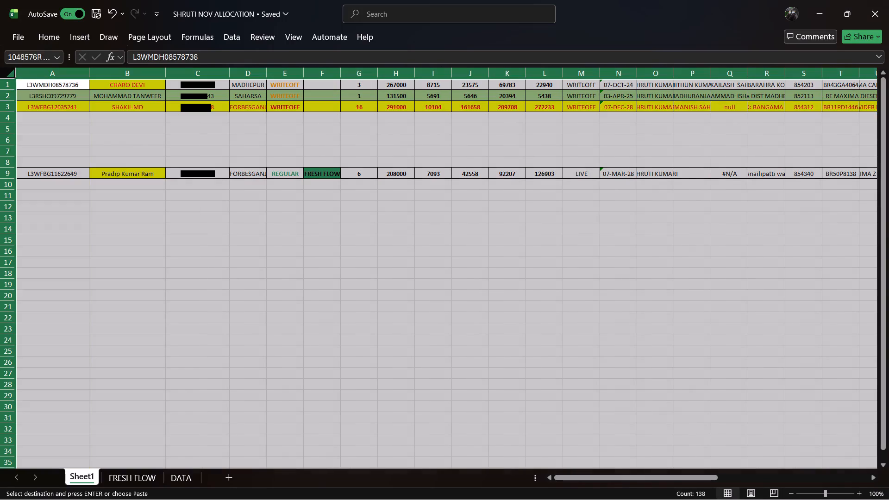
{"action": "left_click", "coordinate": [54, 38]}
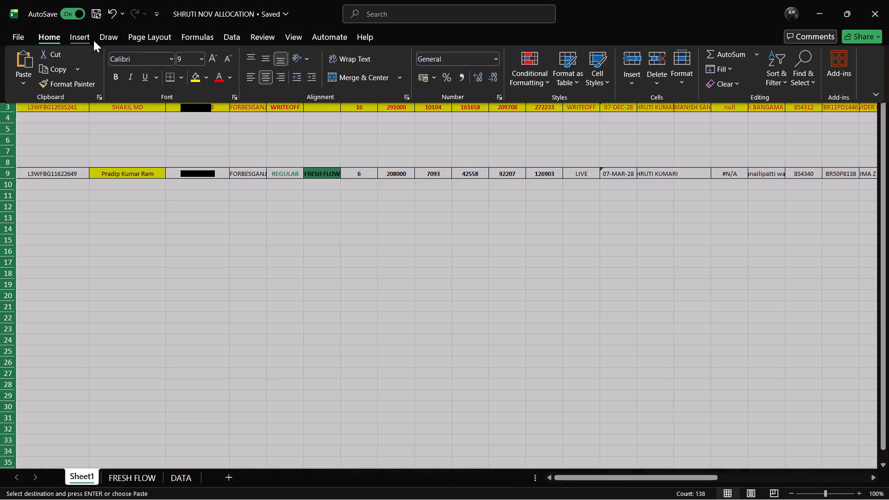
{"action": "left_click", "coordinate": [198, 58]}
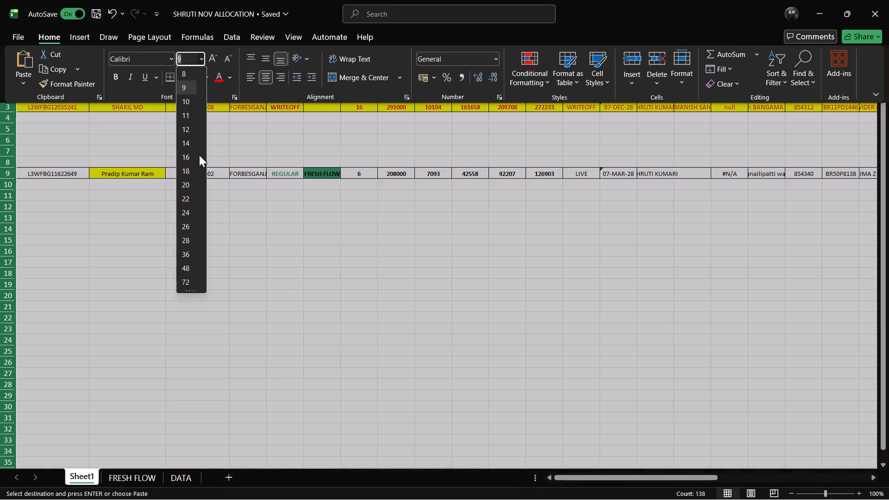
{"action": "left_click", "coordinate": [191, 139]}
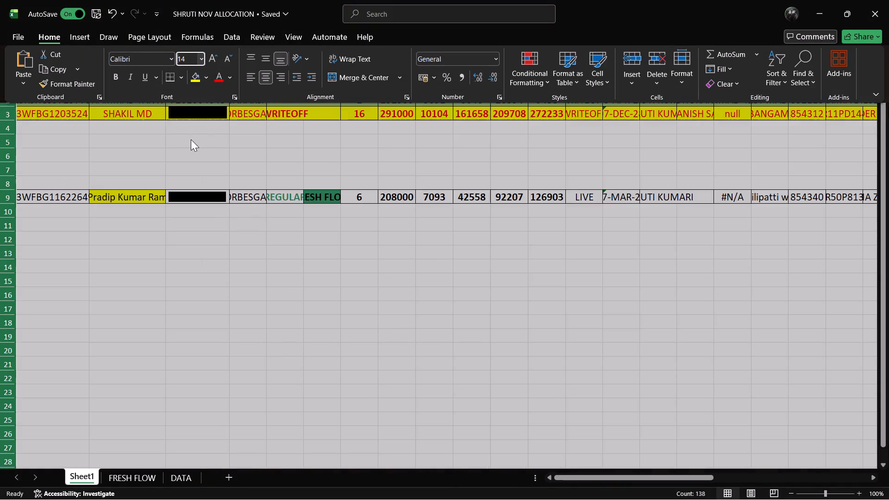
{"action": "left_click", "coordinate": [230, 261]}
{"action": "left_click", "coordinate": [214, 156]}
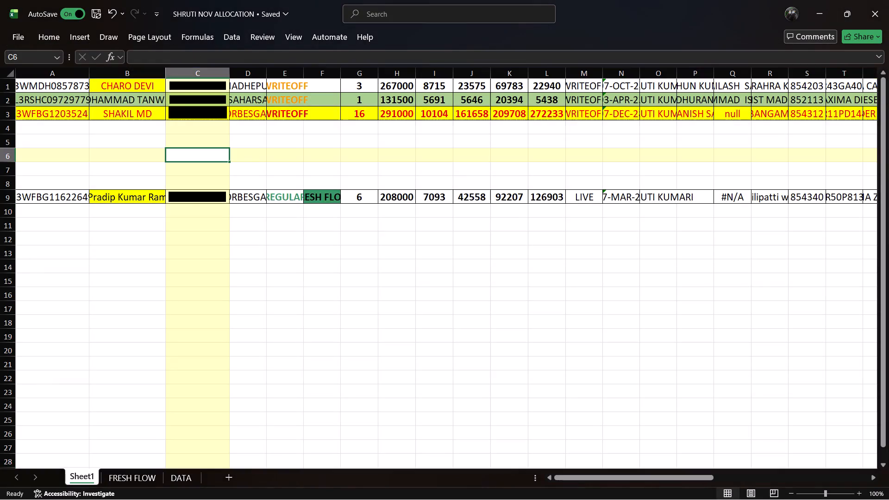
Widen columns D, B and A of Sheet1 to fit the enlarged branch names, customer names and loan numbers.
{"action": "left_click_drag", "start_coordinate": [263, 75], "coordinate": [302, 79]}
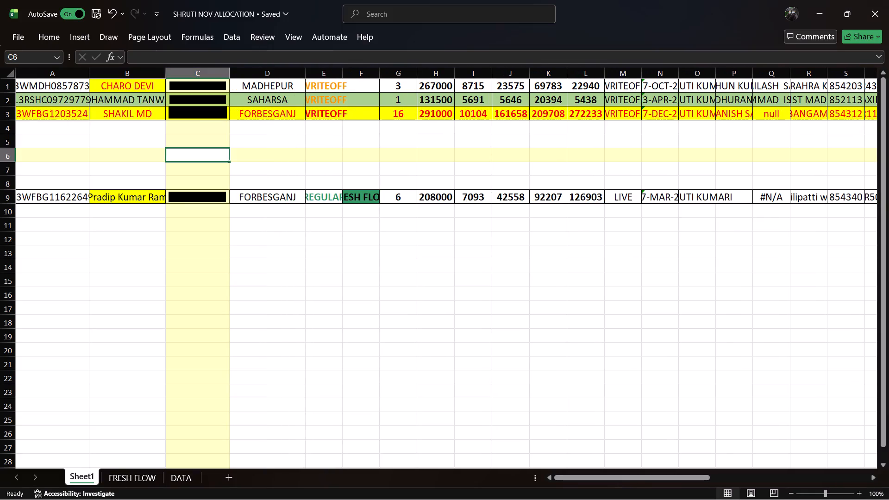
{"action": "left_click_drag", "start_coordinate": [166, 74], "coordinate": [182, 72]}
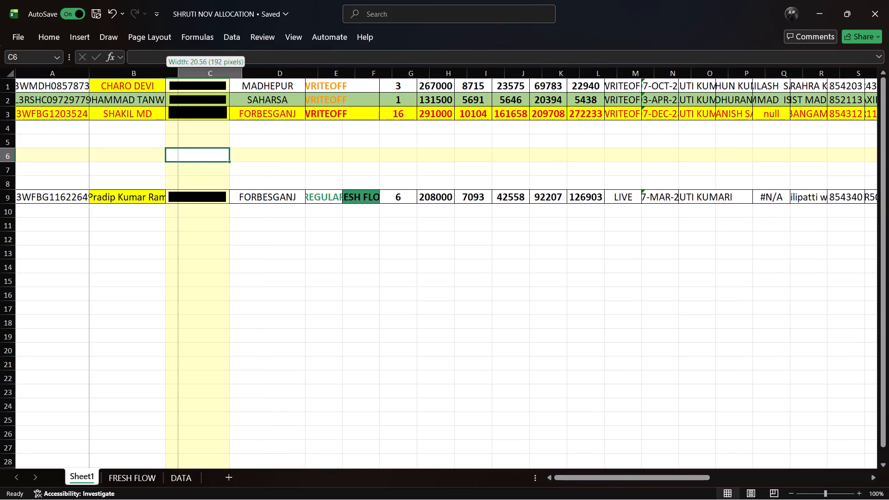
{"action": "left_click_drag", "start_coordinate": [182, 72], "coordinate": [194, 72]}
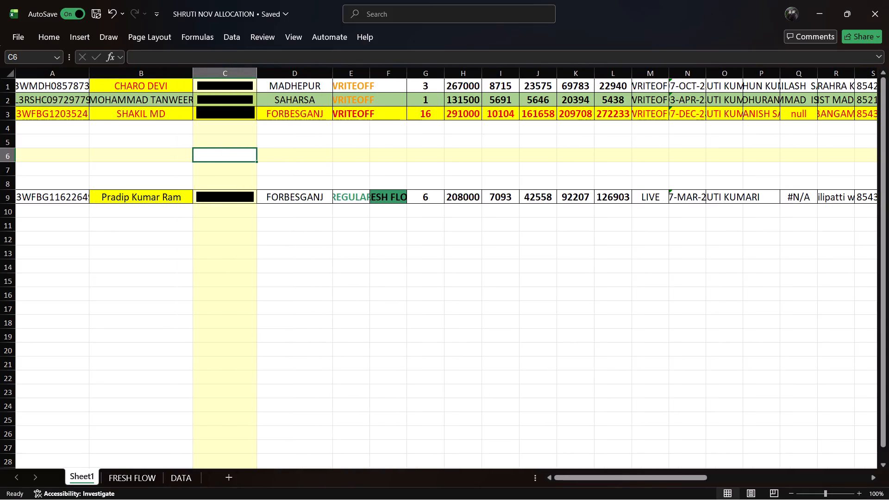
{"action": "left_click_drag", "start_coordinate": [193, 74], "coordinate": [227, 72]}
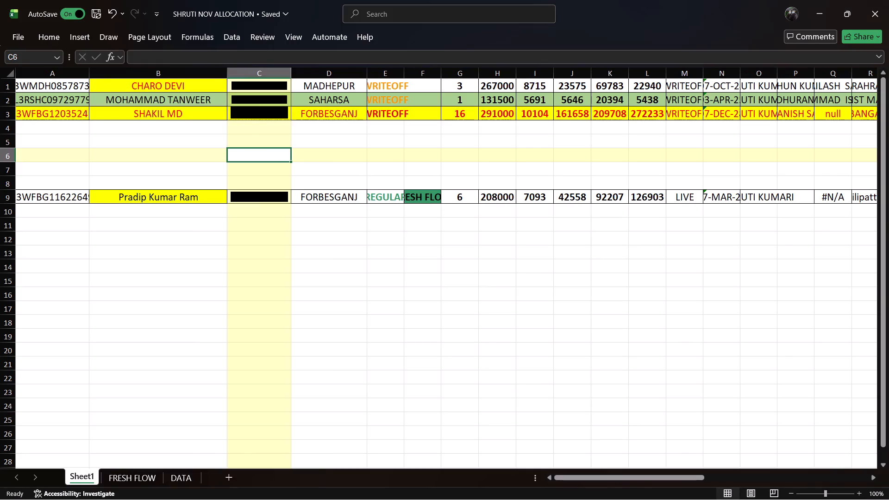
{"action": "left_click_drag", "start_coordinate": [86, 69], "coordinate": [116, 75]}
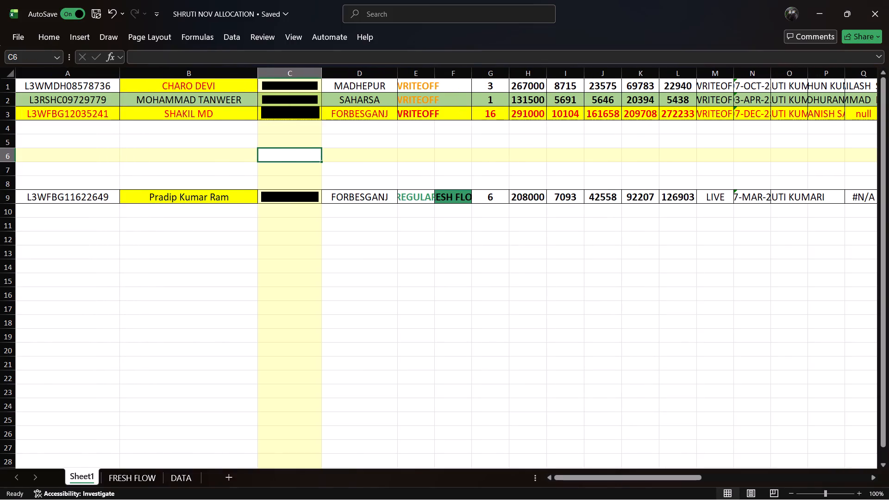
Examine the first record in row 1 of Sheet1 from the customer name across to the expiry date.
{"action": "left_click", "coordinate": [207, 90]}
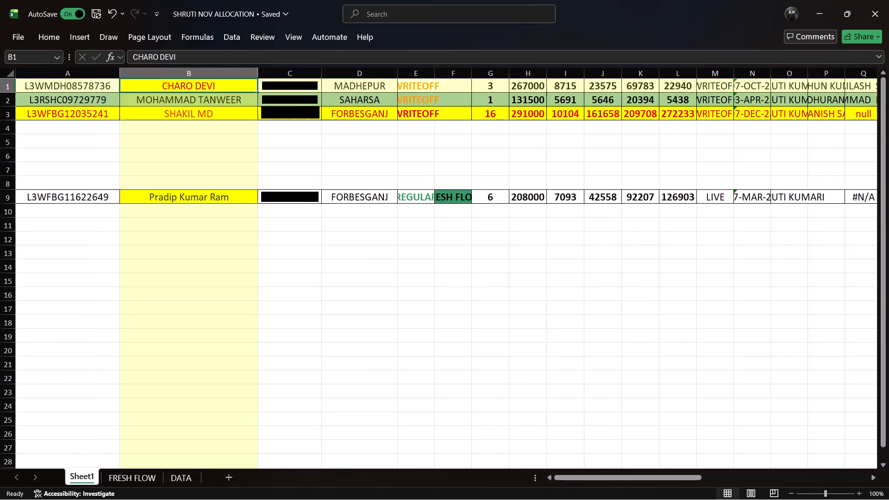
{"action": "key", "text": "Right"}
{"action": "key", "text": "Right"}
{"action": "key", "text": "Right"}
{"action": "key", "text": "Right"}
{"action": "key", "text": "Right"}
{"action": "key", "text": "Right"}
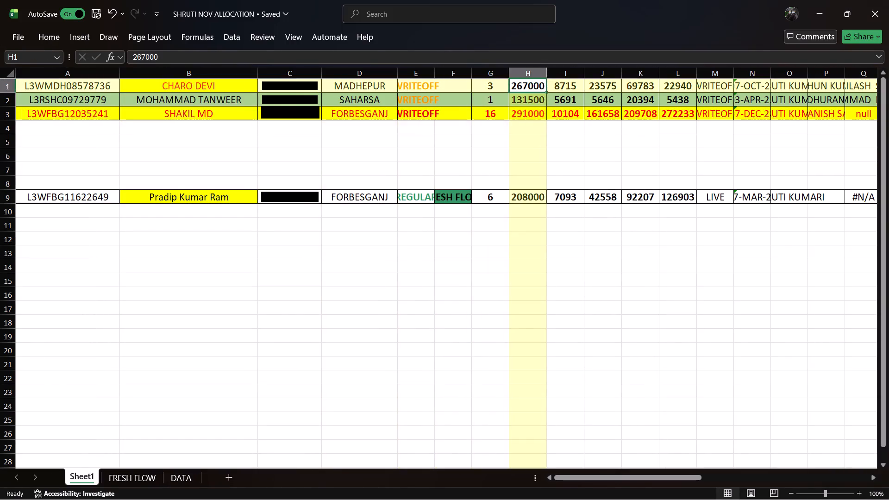
{"action": "key", "text": "Right"}
{"action": "key", "text": "Right"}
{"action": "key", "text": "Right"}
{"action": "key", "text": "Right"}
{"action": "key", "text": "Right"}
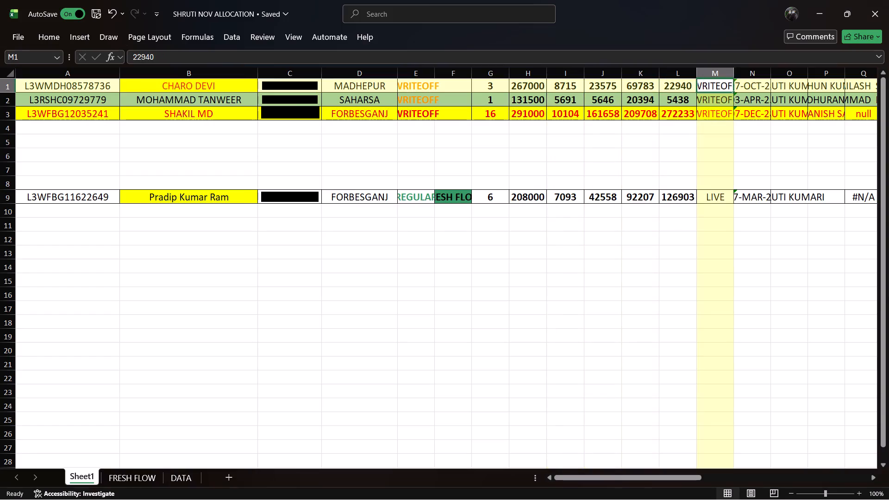
{"action": "key", "text": "Right"}
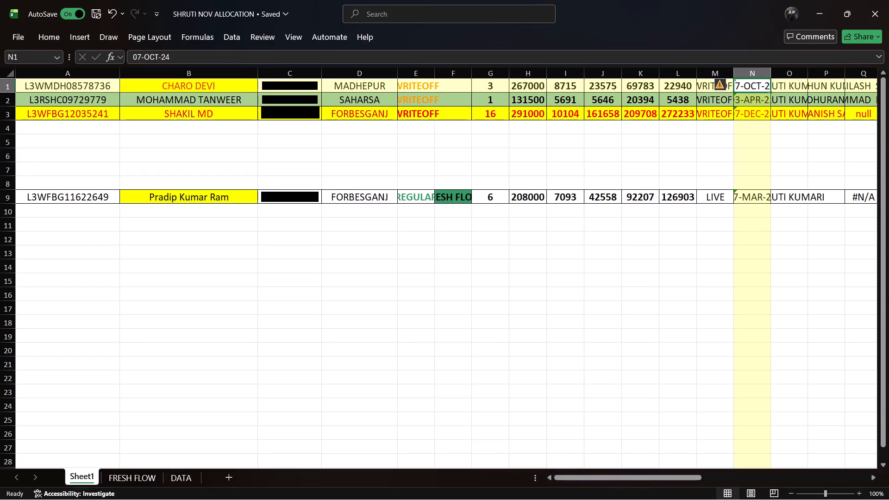
Widen column E of Sheet1 to fit the NPA stage entries.
{"action": "left_click_drag", "start_coordinate": [434, 77], "coordinate": [470, 77]}
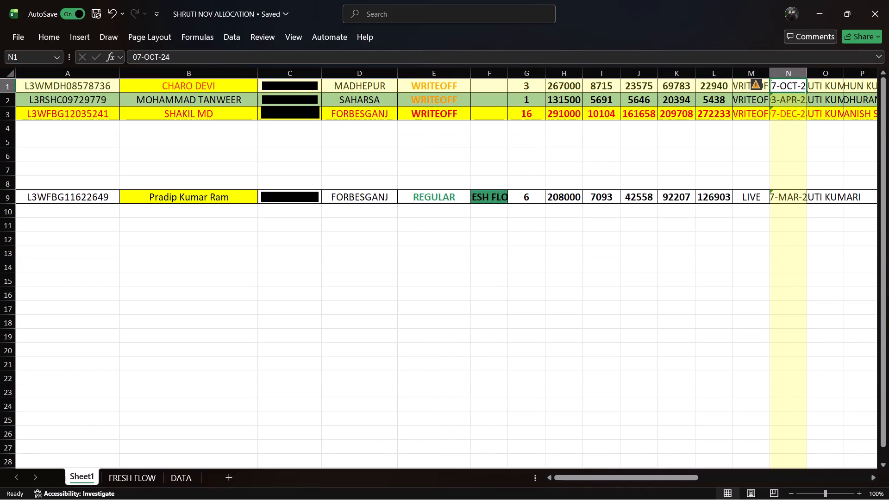
Examine the remaining columns of the Sheet1 records through column AM, including the calling remarks and the dates in column AI.
{"action": "left_click", "coordinate": [489, 90]}
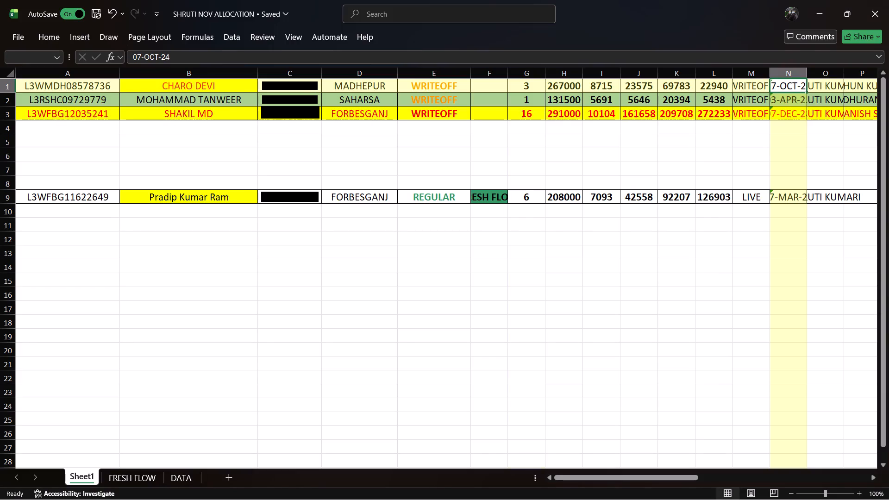
{"action": "key", "text": "Right"}
{"action": "key", "text": "Right"}
{"action": "key", "text": "Right"}
{"action": "key", "text": "Right"}
{"action": "key", "text": "Right"}
{"action": "key", "text": "Right"}
{"action": "key", "text": "Right"}
{"action": "key", "text": "Right"}
{"action": "key", "text": "Right"}
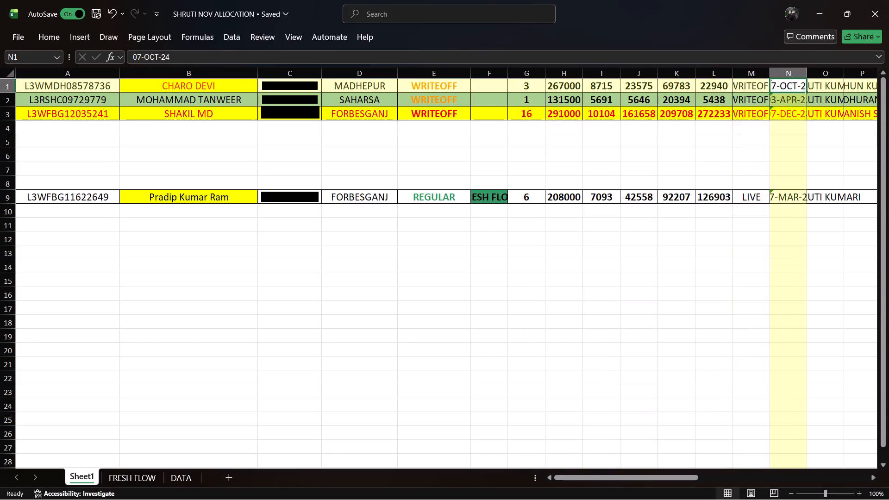
{"action": "key", "text": "Right"}
{"action": "key", "text": "Right"}
{"action": "key", "text": "Right"}
{"action": "key", "text": "Right"}
{"action": "key", "text": "Right"}
{"action": "key", "text": "Right"}
{"action": "key", "text": "Right"}
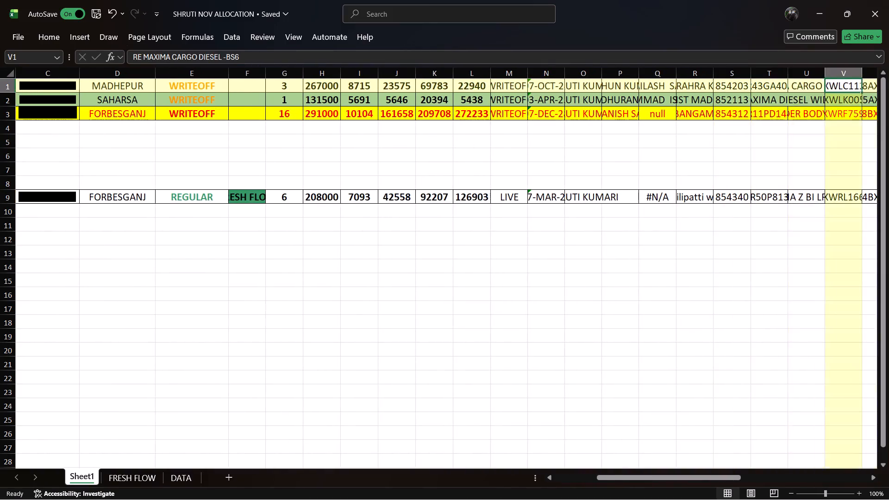
{"action": "key", "text": "Right"}
{"action": "key", "text": "Right"}
{"action": "key", "text": "Right"}
{"action": "key", "text": "Right"}
{"action": "key", "text": "Right"}
{"action": "key", "text": "Right"}
{"action": "key", "text": "Right"}
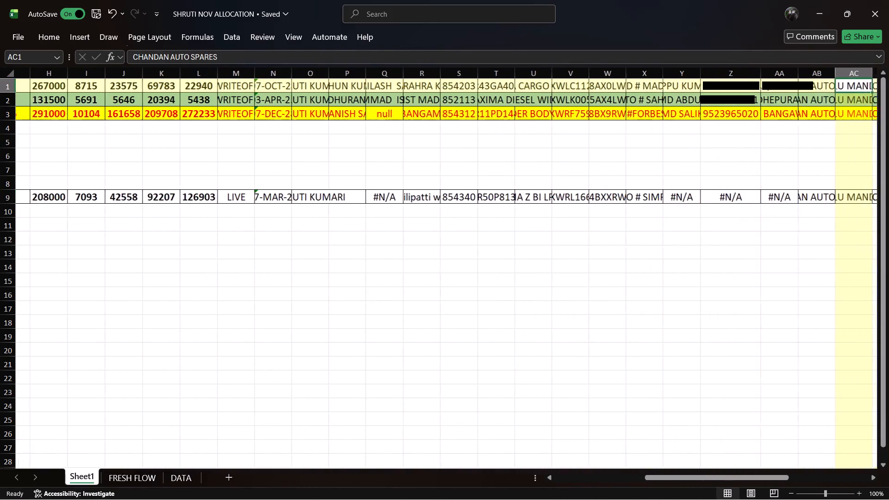
{"action": "key", "text": "Right"}
{"action": "key", "text": "Right"}
{"action": "key", "text": "Right"}
{"action": "key", "text": "Right"}
{"action": "key", "text": "Right"}
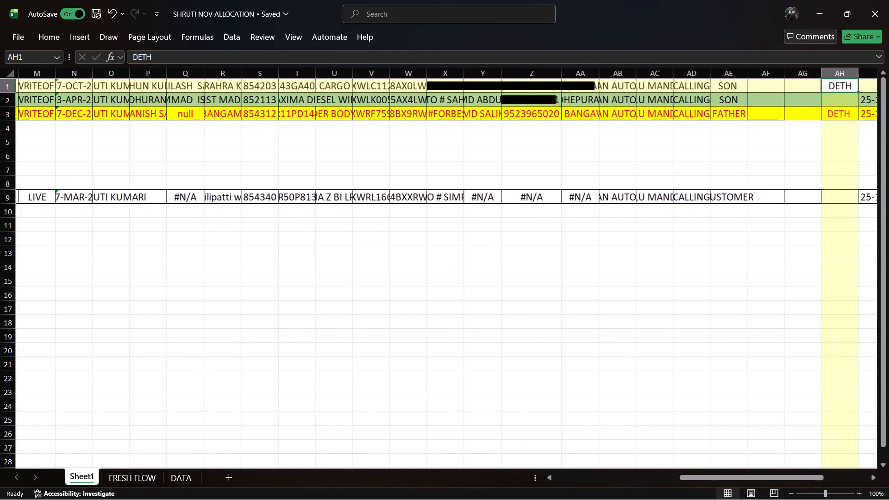
{"action": "key", "text": "Right"}
{"action": "key", "text": "Right"}
{"action": "key", "text": "Right"}
{"action": "key", "text": "Right"}
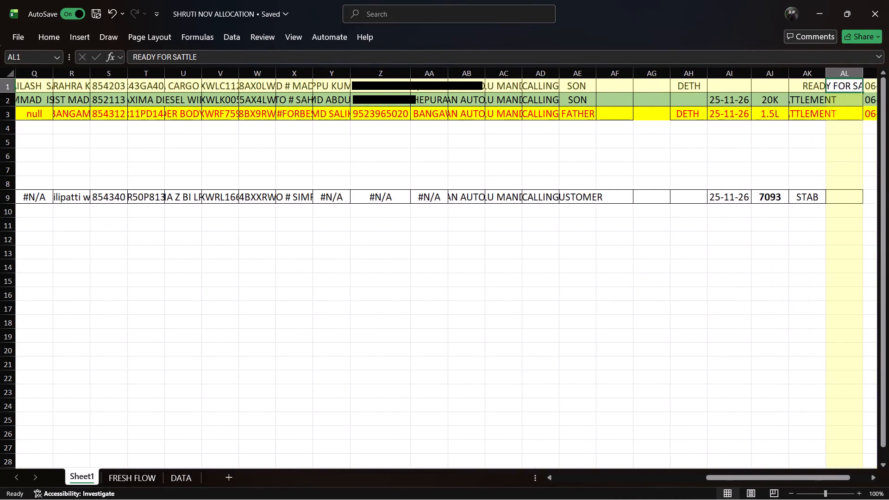
{"action": "key", "text": "Right"}
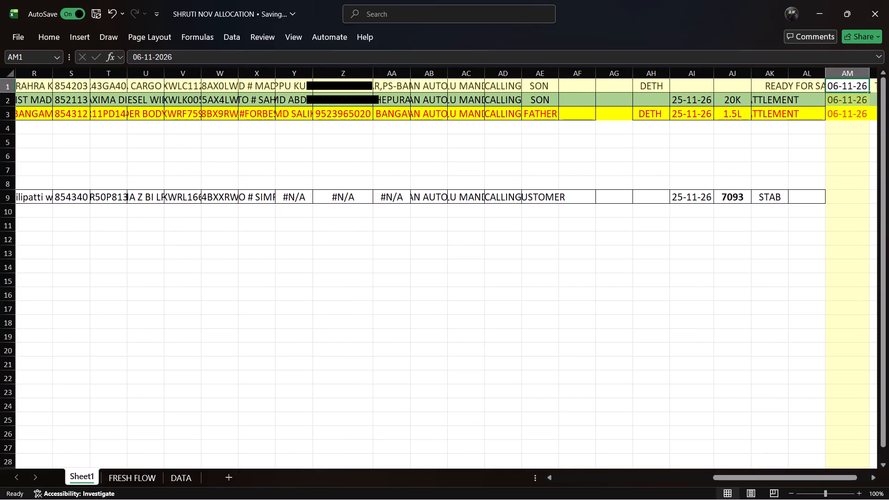
{"action": "left_click", "coordinate": [692, 103]}
{"action": "key", "text": "Down"}
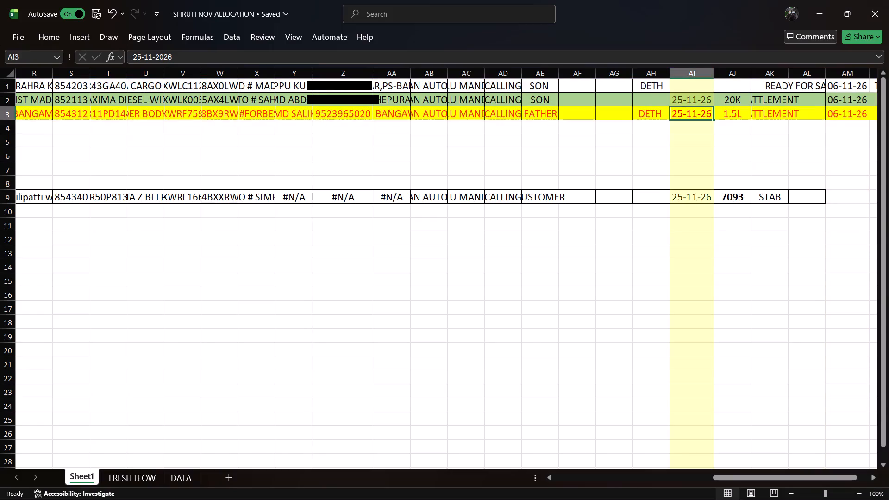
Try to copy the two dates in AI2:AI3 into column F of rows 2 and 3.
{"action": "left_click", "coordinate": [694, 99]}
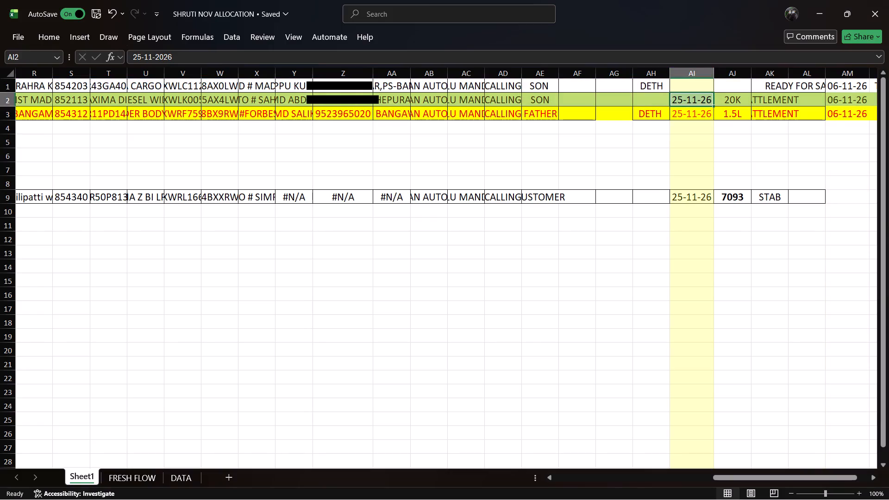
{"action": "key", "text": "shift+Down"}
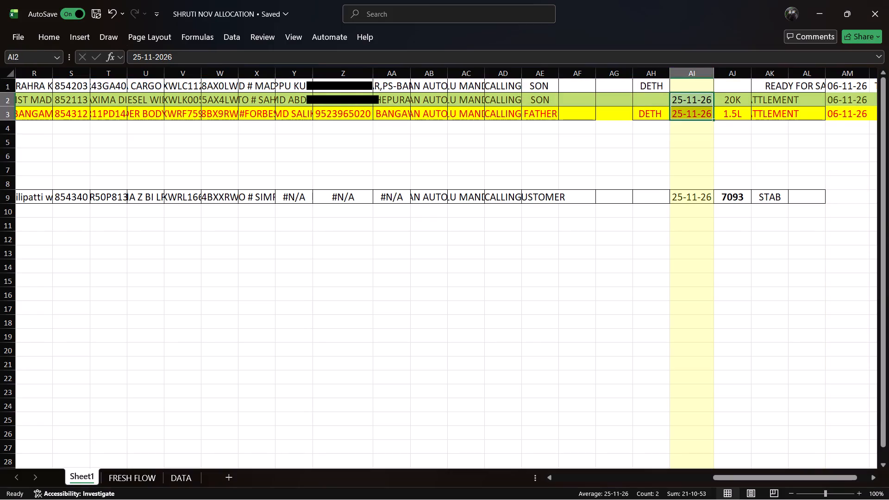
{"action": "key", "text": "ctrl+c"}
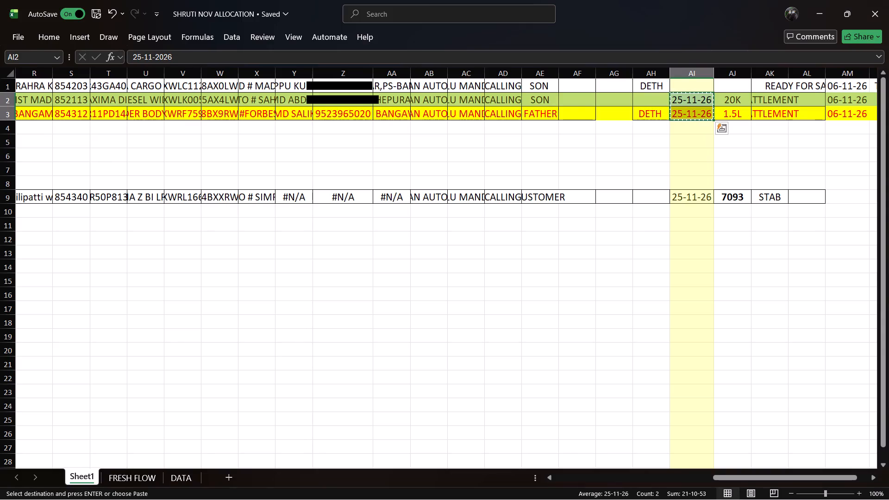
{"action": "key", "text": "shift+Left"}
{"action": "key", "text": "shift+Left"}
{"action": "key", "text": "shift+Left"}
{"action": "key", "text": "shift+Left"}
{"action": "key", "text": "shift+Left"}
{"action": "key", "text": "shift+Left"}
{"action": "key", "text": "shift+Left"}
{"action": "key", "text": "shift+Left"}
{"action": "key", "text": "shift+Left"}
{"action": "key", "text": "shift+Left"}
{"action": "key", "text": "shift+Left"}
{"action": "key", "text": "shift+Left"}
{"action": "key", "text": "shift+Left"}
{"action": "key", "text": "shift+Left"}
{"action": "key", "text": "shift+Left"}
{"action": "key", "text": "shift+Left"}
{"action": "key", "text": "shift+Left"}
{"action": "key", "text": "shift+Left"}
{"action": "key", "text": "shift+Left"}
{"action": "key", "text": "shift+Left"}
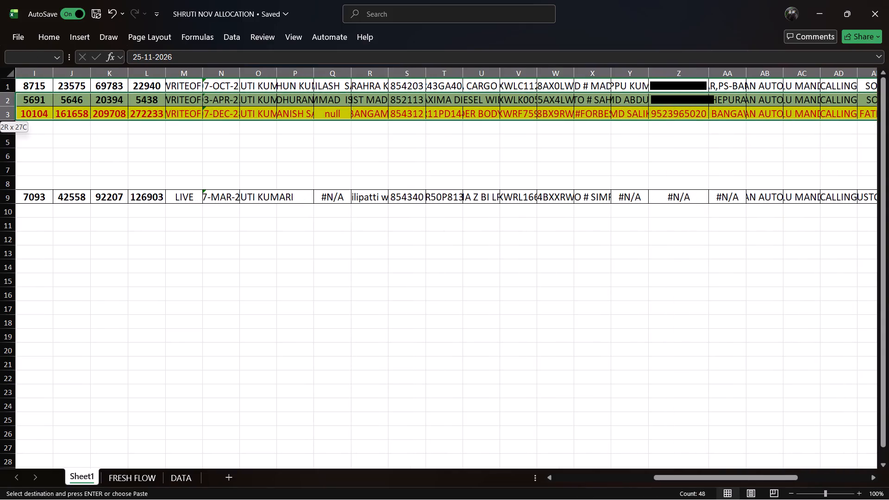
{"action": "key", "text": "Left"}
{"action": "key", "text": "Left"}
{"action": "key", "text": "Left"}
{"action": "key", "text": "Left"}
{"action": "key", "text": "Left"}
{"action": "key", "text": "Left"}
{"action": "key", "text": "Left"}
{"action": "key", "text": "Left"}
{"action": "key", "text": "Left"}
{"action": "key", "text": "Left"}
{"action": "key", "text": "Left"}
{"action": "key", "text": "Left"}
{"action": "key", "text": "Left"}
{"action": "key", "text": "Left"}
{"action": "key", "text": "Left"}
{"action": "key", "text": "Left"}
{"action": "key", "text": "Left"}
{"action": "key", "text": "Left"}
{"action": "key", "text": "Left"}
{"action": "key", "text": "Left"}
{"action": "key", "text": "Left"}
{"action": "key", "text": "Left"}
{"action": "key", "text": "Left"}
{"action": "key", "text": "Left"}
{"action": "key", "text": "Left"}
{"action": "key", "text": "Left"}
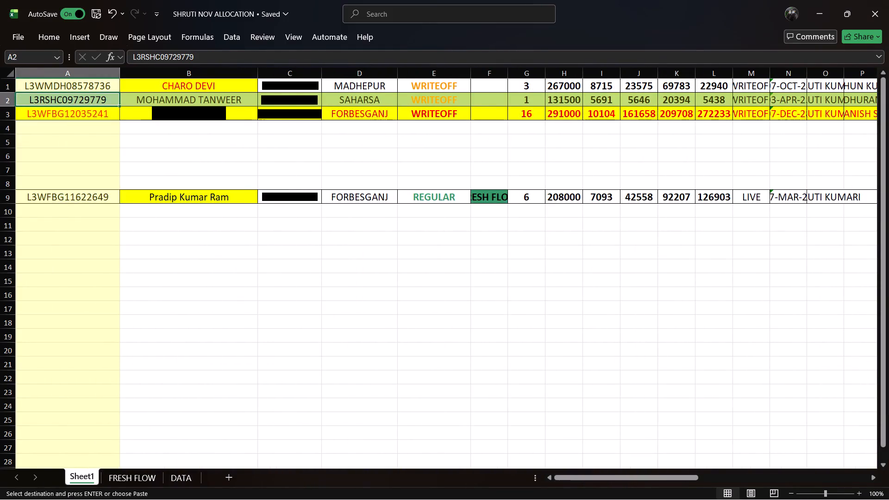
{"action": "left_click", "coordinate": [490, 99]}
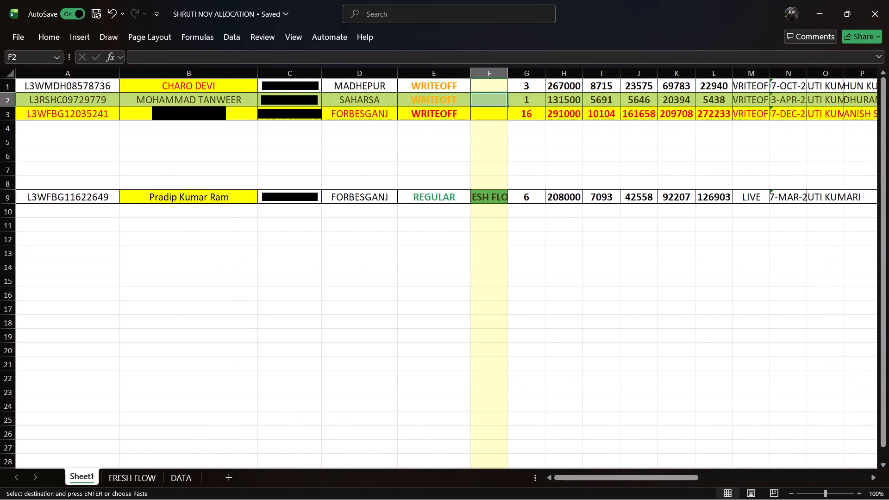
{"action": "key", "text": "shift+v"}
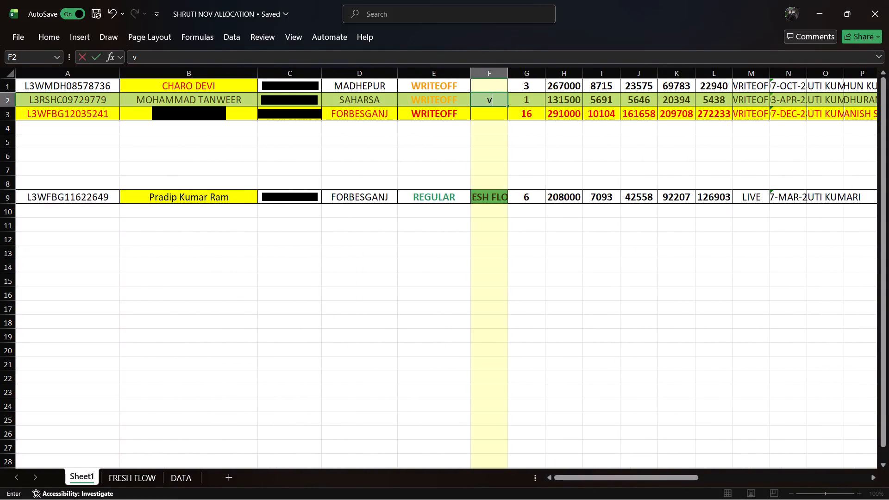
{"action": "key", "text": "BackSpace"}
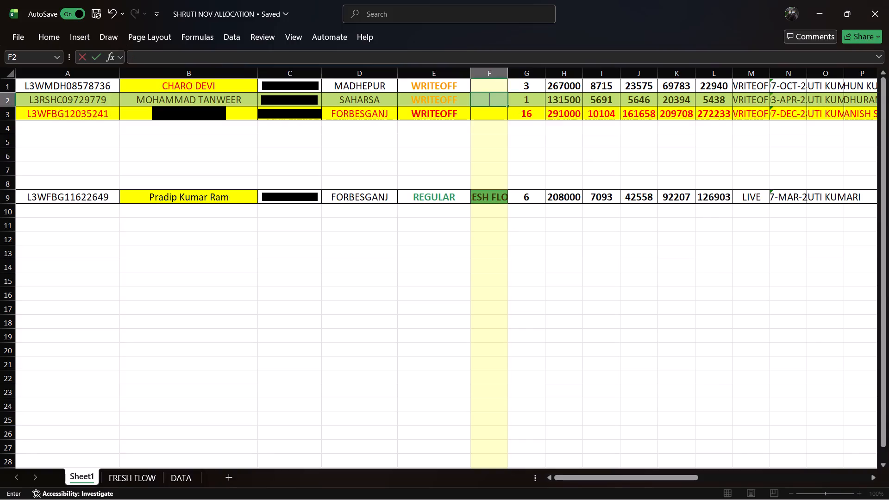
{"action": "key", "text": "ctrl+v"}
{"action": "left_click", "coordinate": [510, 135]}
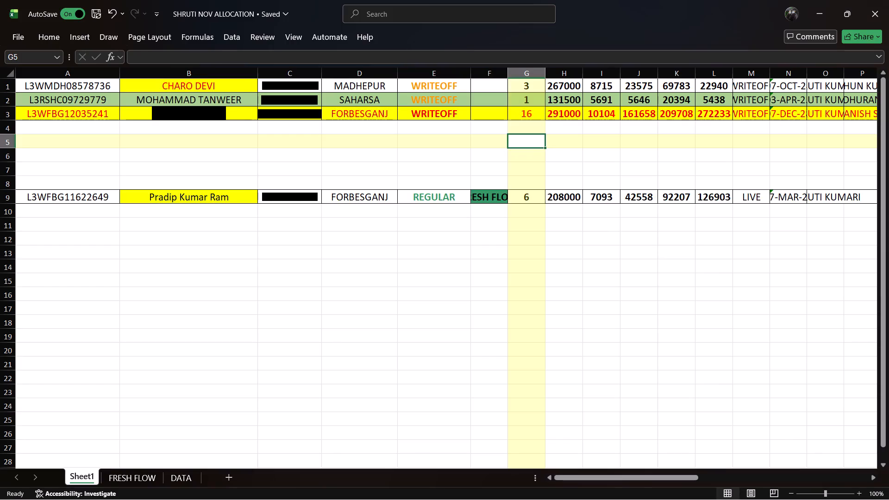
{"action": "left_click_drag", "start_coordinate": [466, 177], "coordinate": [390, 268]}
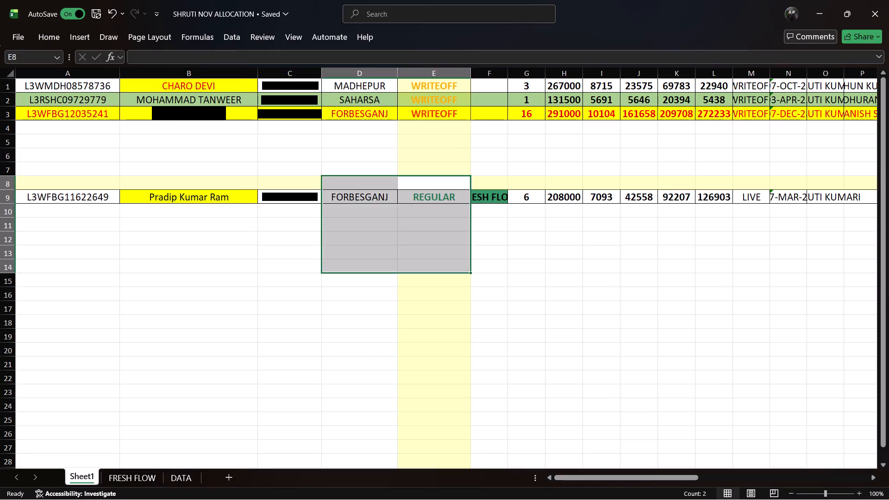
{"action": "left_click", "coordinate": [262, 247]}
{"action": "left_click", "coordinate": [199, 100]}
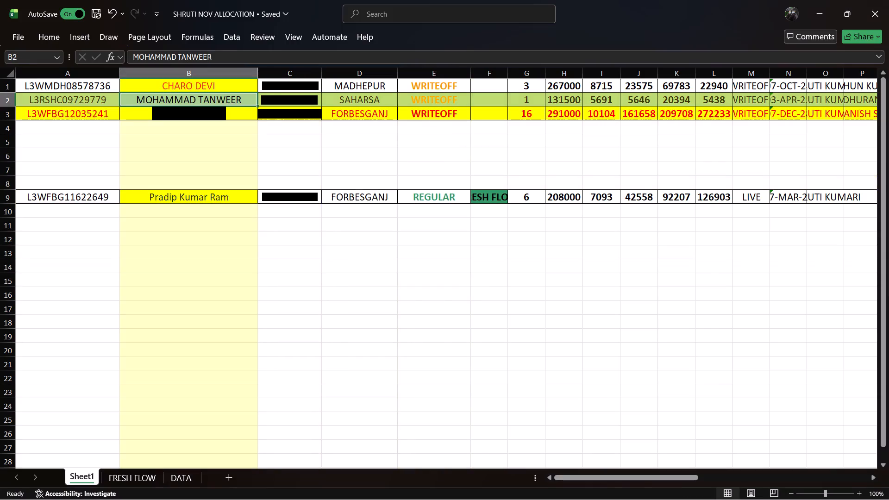
Enter the date 25NOV in cells F2 and F3 of Sheet1.
{"action": "left_click", "coordinate": [495, 98]}
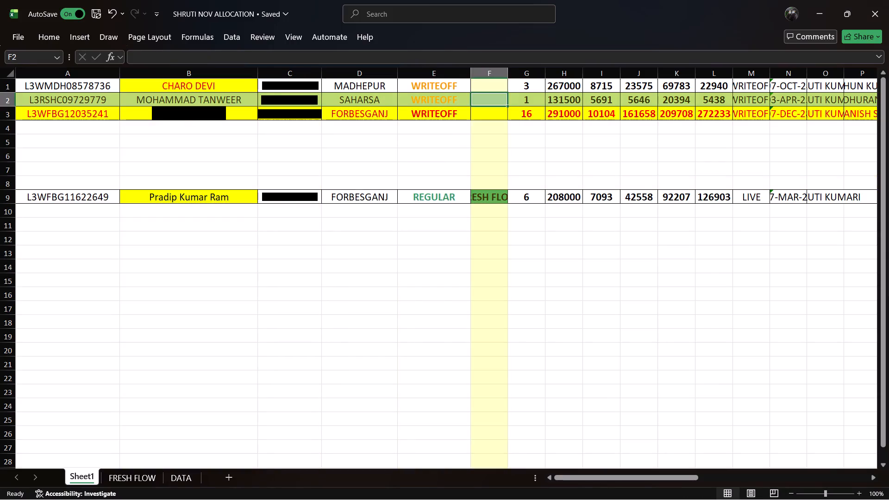
{"action": "type", "text": "25"}
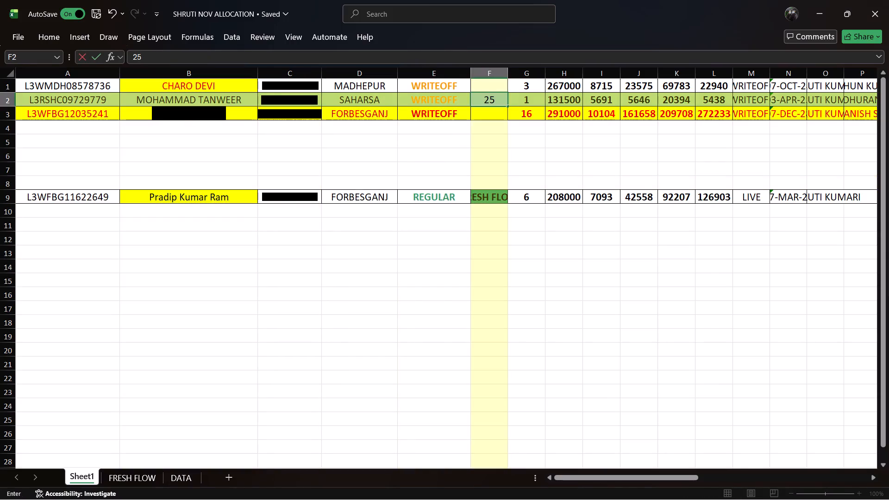
{"action": "type", "text": "NOV"}
{"action": "key", "text": "Down"}
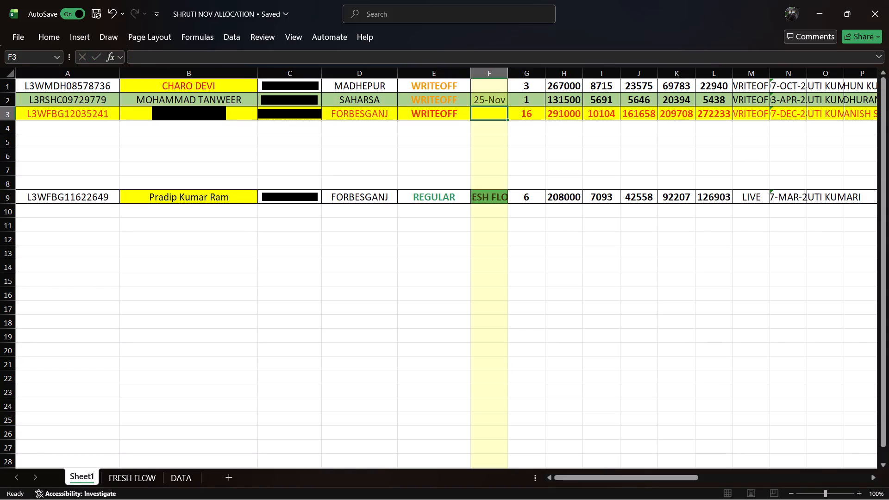
{"action": "type", "text": "25"}
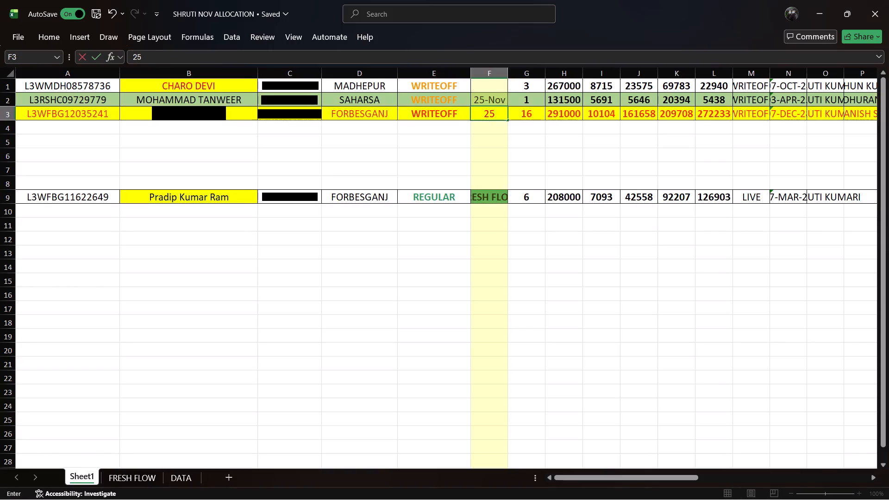
{"action": "type", "text": "NOV"}
{"action": "left_click", "coordinate": [551, 145]}
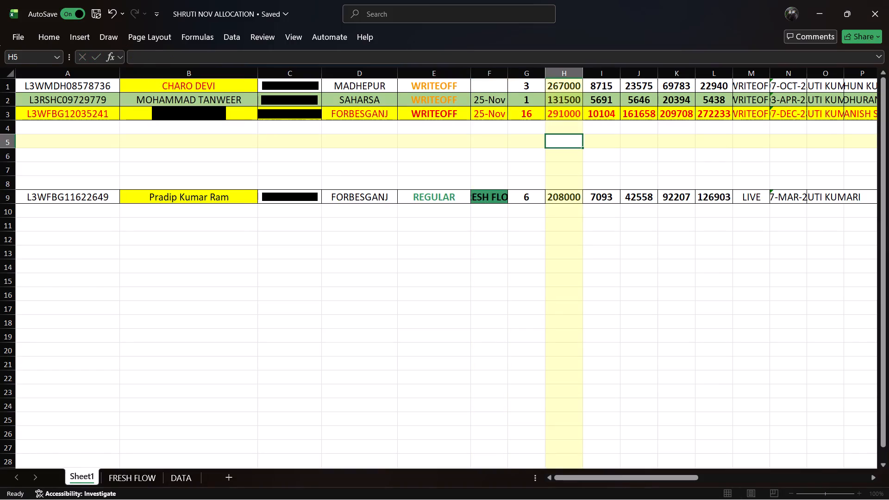
Enter NOT CONF in cell F1 for the first record.
{"action": "left_click", "coordinate": [492, 86]}
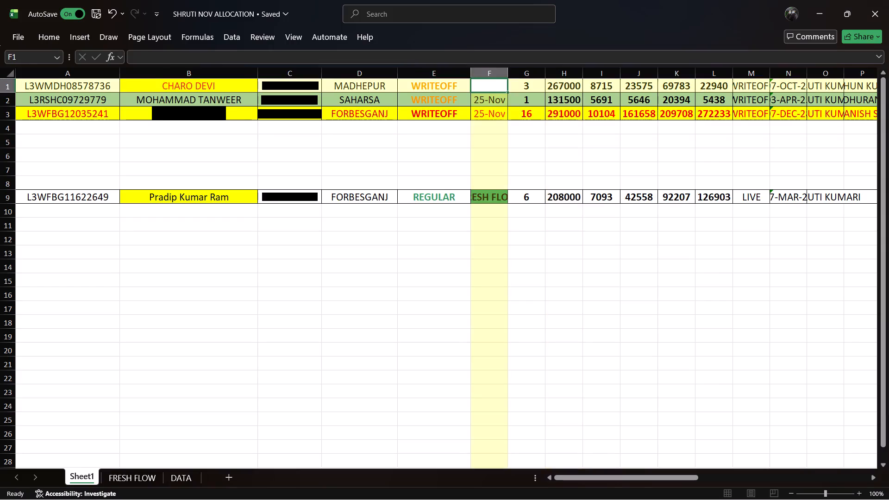
{"action": "type", "text": "NOT CONF"}
{"action": "left_click", "coordinate": [536, 128]}
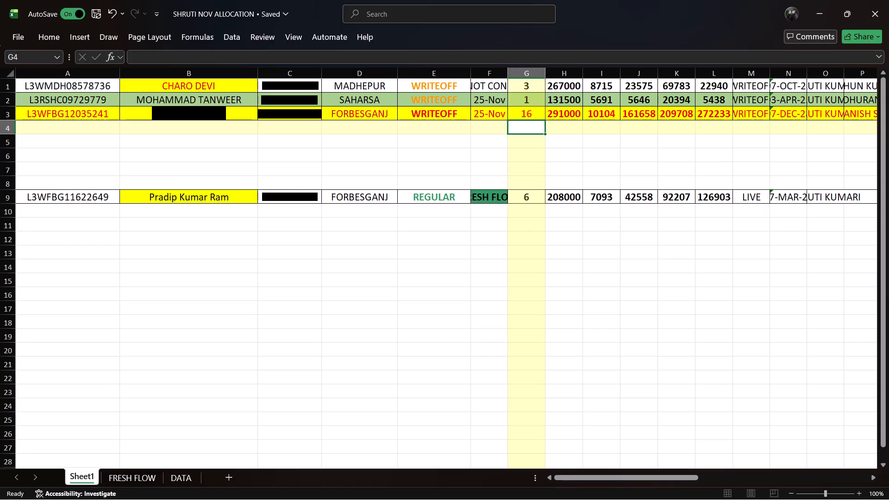
Widen column F to fit the NOT CONF and FRESH FLOW entries, and save the workbook.
{"action": "left_click_drag", "start_coordinate": [507, 73], "coordinate": [556, 72]}
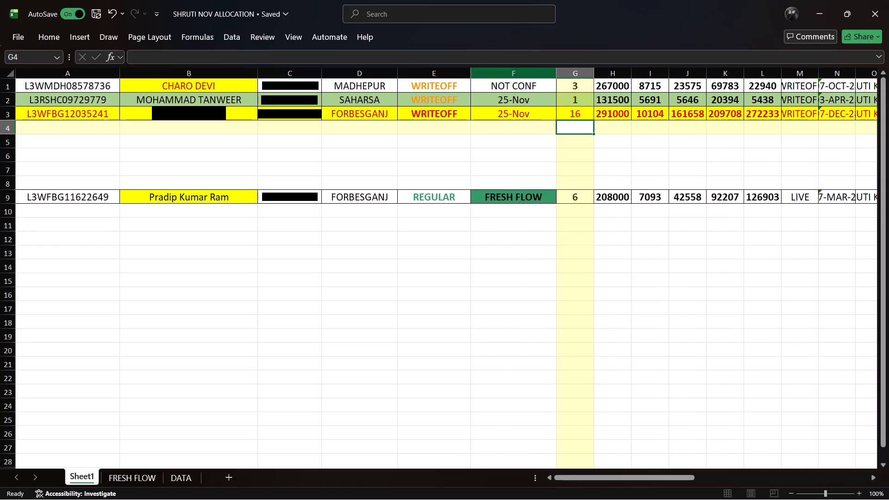
{"action": "left_click", "coordinate": [528, 147]}
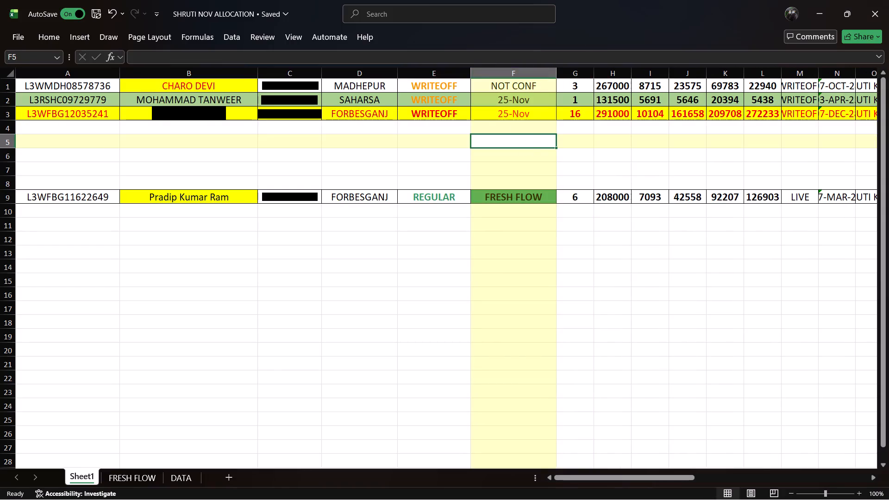
{"action": "key", "text": "ctrl+s"}
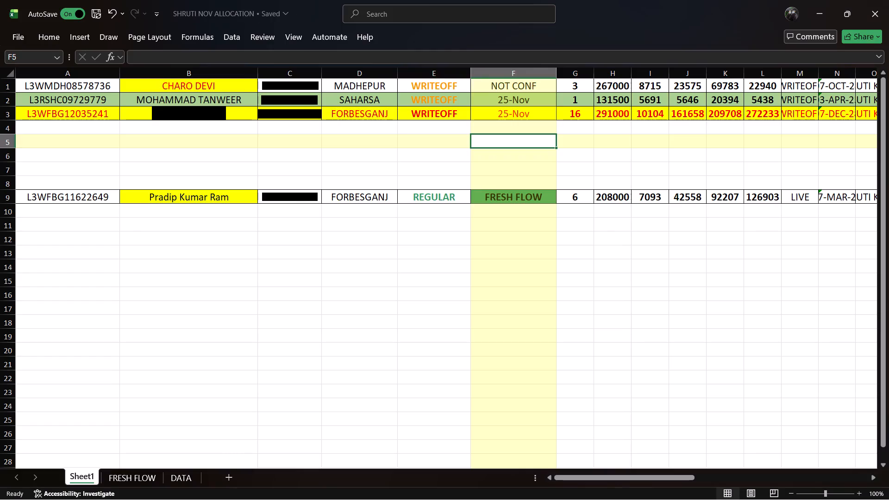
Copy the 25-11-26 date from AI9 of the row 9 record into cell F8, just above FRESH FLOW.
{"action": "left_click", "coordinate": [96, 199]}
{"action": "key", "text": "Right"}
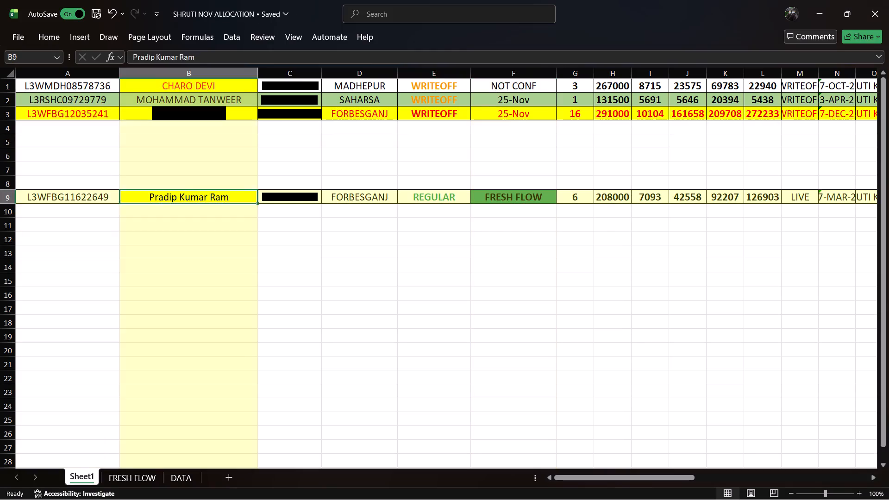
{"action": "key", "text": "Right"}
{"action": "key", "text": "Right"}
{"action": "key", "text": "Right"}
{"action": "key", "text": "Right"}
{"action": "key", "text": "Right"}
{"action": "key", "text": "Right"}
{"action": "key", "text": "Right"}
{"action": "key", "text": "Right"}
{"action": "key", "text": "Right"}
{"action": "key", "text": "Right"}
{"action": "key", "text": "Right"}
{"action": "key", "text": "Right"}
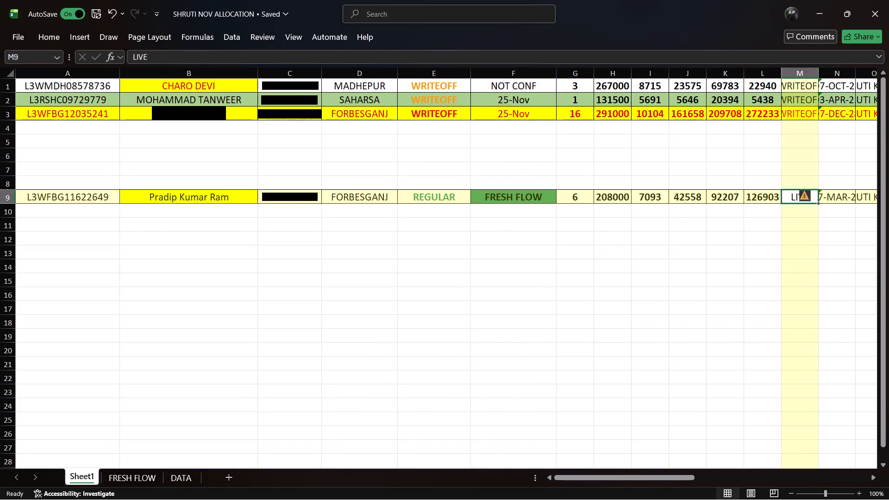
{"action": "key", "text": "Right"}
{"action": "key", "text": "Right"}
{"action": "key", "text": "Right"}
{"action": "key", "text": "Right"}
{"action": "key", "text": "Right"}
{"action": "key", "text": "Right"}
{"action": "key", "text": "Right"}
{"action": "key", "text": "Right"}
{"action": "key", "text": "Right"}
{"action": "key", "text": "Right"}
{"action": "key", "text": "Right"}
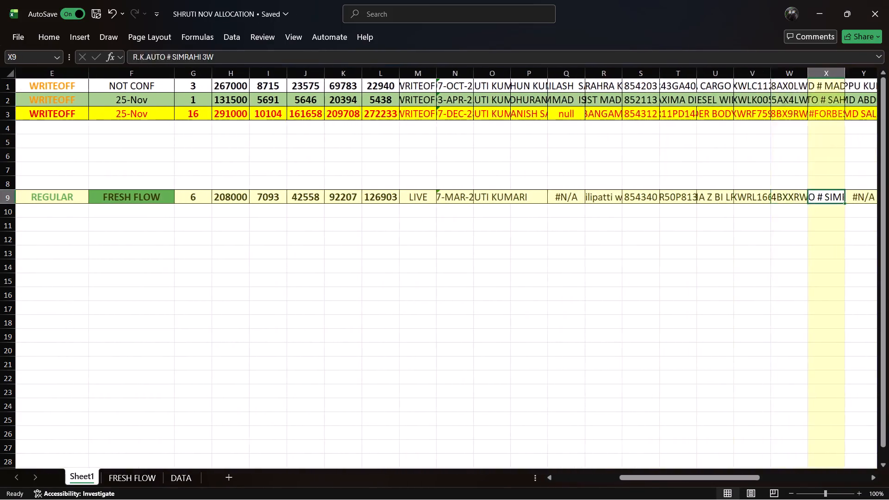
{"action": "key", "text": "Right"}
{"action": "key", "text": "Right"}
{"action": "key", "text": "Right"}
{"action": "key", "text": "Right"}
{"action": "key", "text": "Right"}
{"action": "key", "text": "Right"}
{"action": "key", "text": "Right"}
{"action": "key", "text": "Right"}
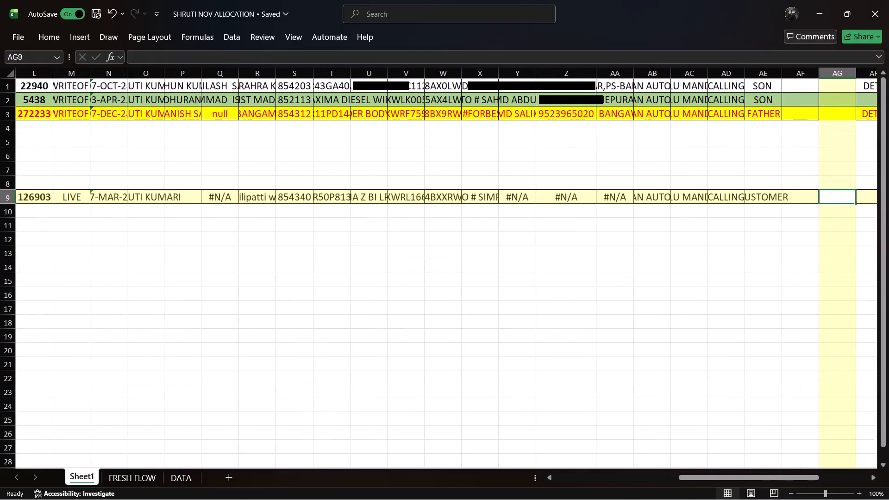
{"action": "key", "text": "Right"}
{"action": "key", "text": "Right"}
{"action": "key", "text": "Right"}
{"action": "key", "text": "Right"}
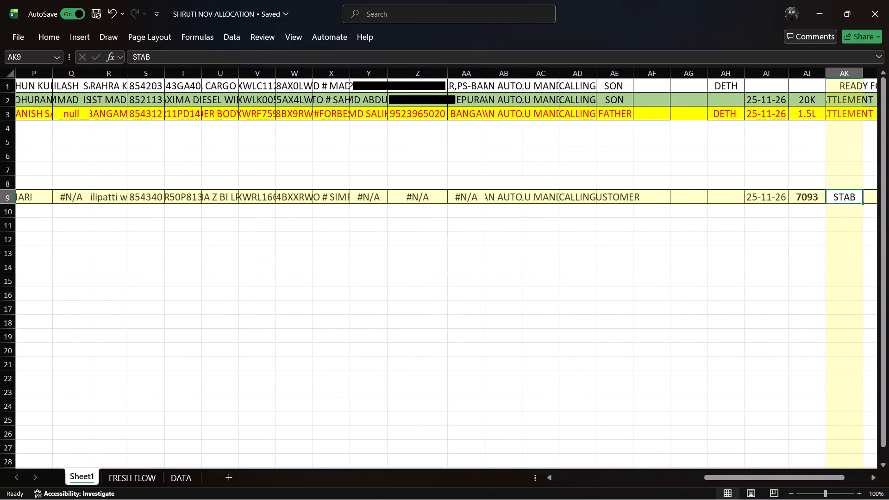
{"action": "key", "text": "Right"}
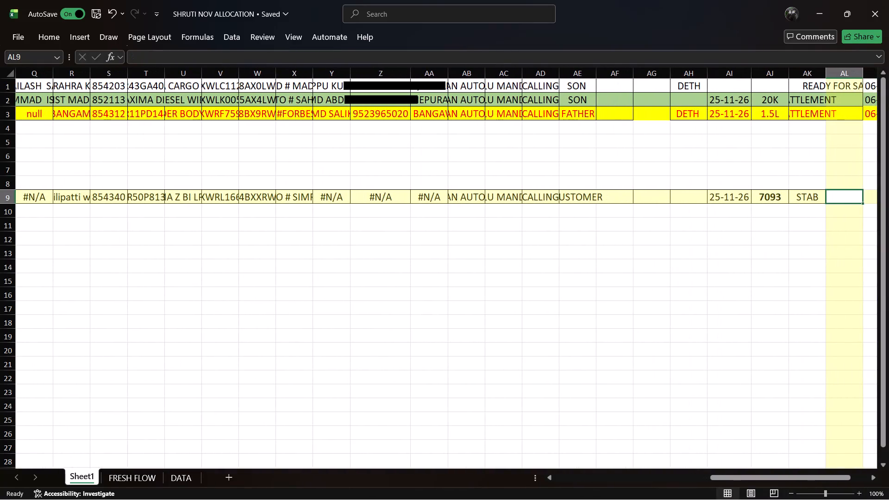
{"action": "left_click", "coordinate": [735, 202]}
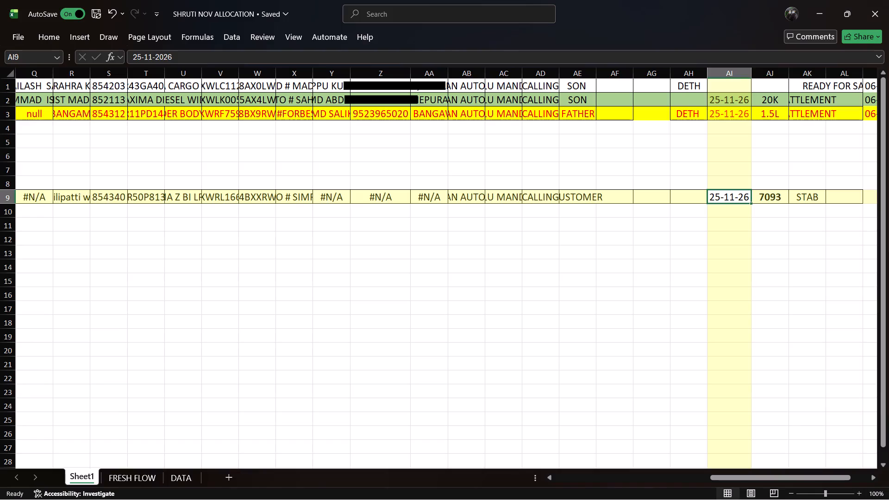
{"action": "key", "text": "ctrl+c"}
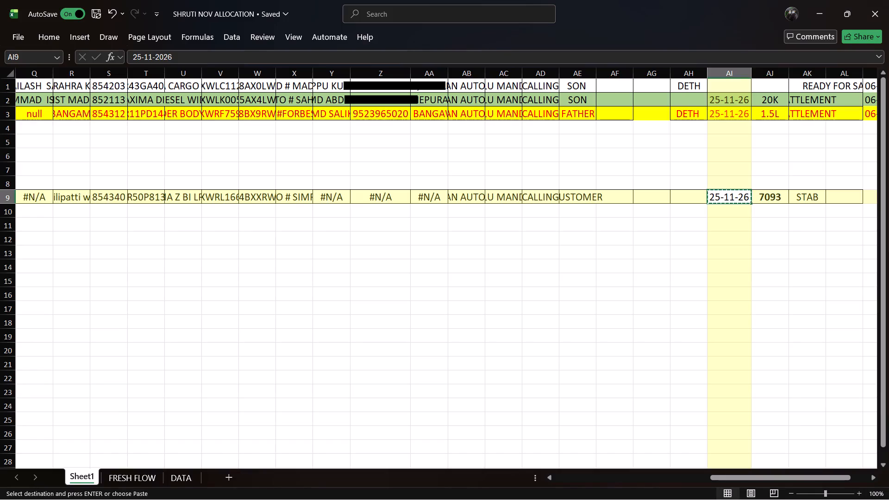
{"action": "key", "text": "Left"}
{"action": "key", "text": "Left"}
{"action": "key", "text": "Left"}
{"action": "key", "text": "Left"}
{"action": "key", "text": "Left"}
{"action": "key", "text": "Left"}
{"action": "key", "text": "Left"}
{"action": "key", "text": "Left"}
{"action": "key", "text": "Left"}
{"action": "key", "text": "Left"}
{"action": "key", "text": "Left"}
{"action": "key", "text": "Left"}
{"action": "key", "text": "Left"}
{"action": "key", "text": "Left"}
{"action": "key", "text": "Left"}
{"action": "key", "text": "Left"}
{"action": "key", "text": "Left"}
{"action": "key", "text": "Left"}
{"action": "key", "text": "Left"}
{"action": "key", "text": "Left"}
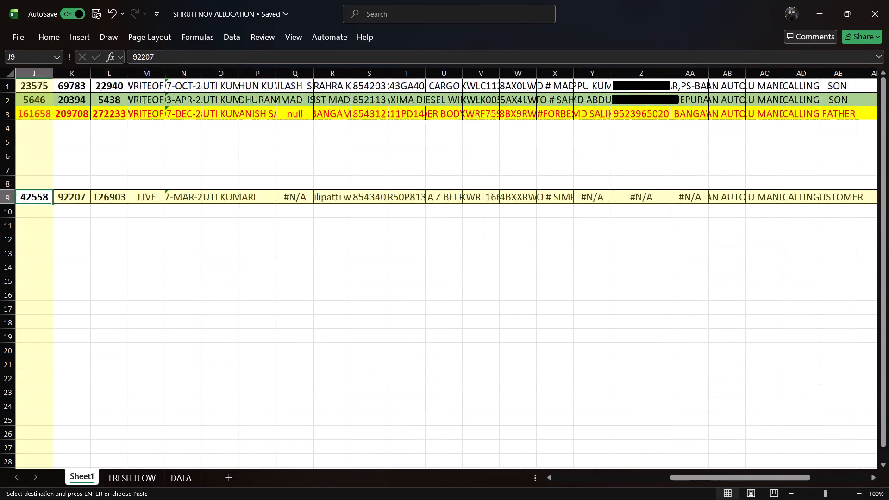
{"action": "key", "text": "Left"}
{"action": "key", "text": "Right"}
{"action": "key", "text": "Right"}
{"action": "key", "text": "Right"}
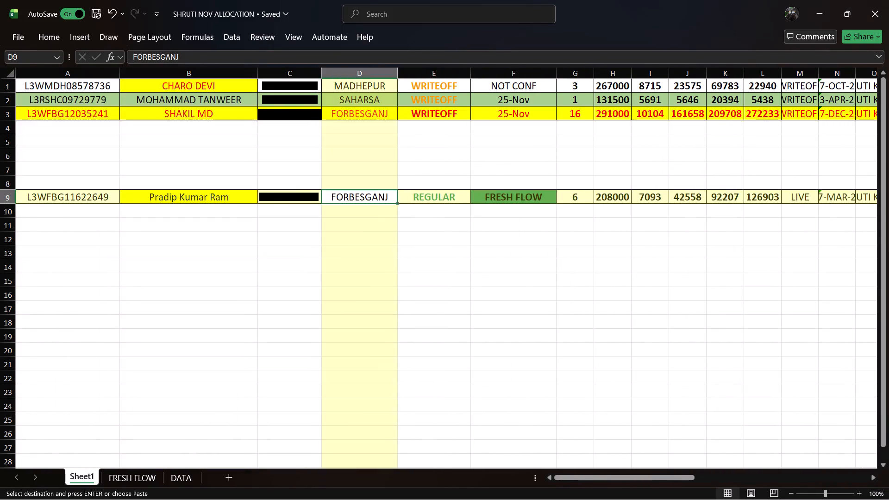
{"action": "key", "text": "Right"}
{"action": "key", "text": "Right"}
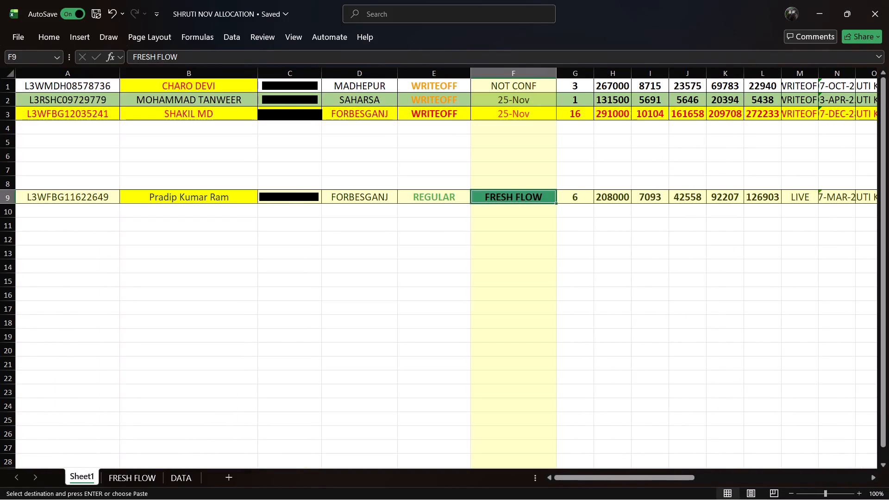
{"action": "left_click_drag", "start_coordinate": [735, 202], "coordinate": [776, 221]}
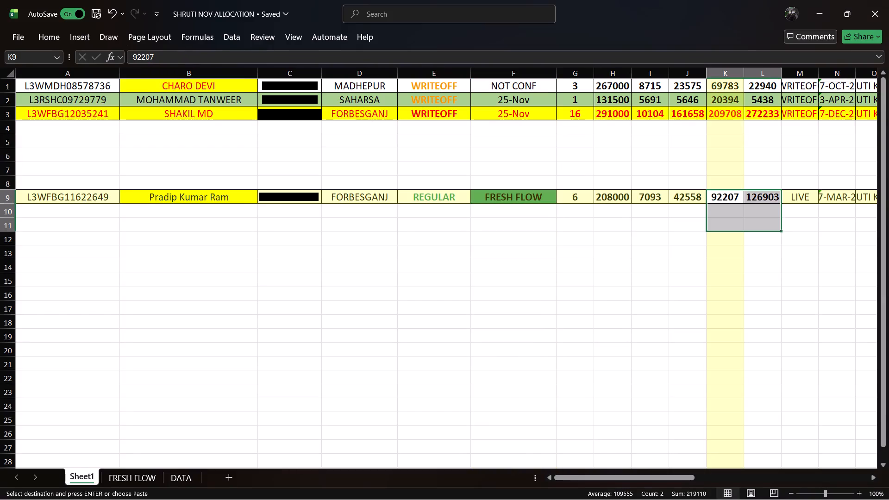
{"action": "left_click", "coordinate": [532, 183]}
{"action": "key", "text": "ctrl+v"}
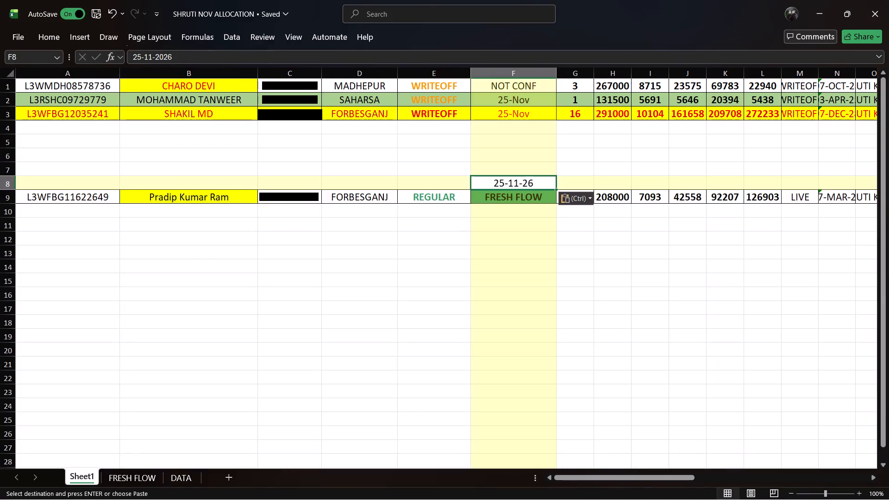
Save the workbook with the date added above FRESH FLOW on Sheet1.
{"action": "left_click", "coordinate": [527, 216]}
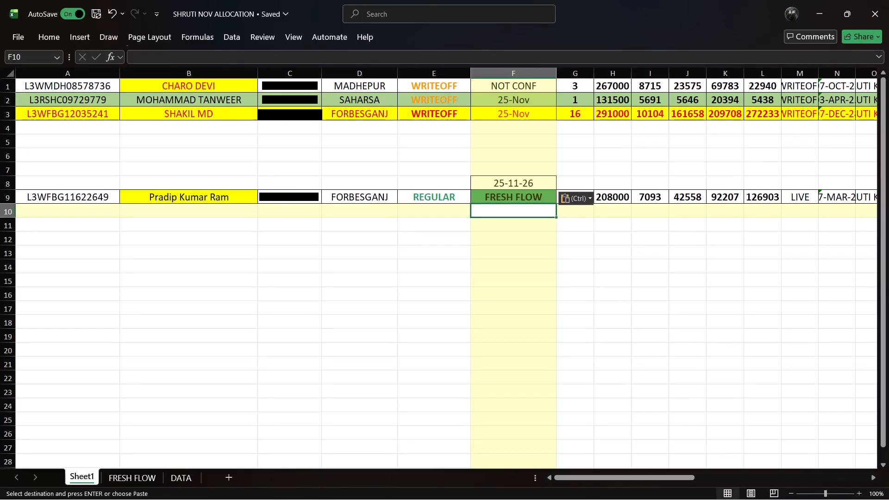
{"action": "key", "text": "ctrl+s"}
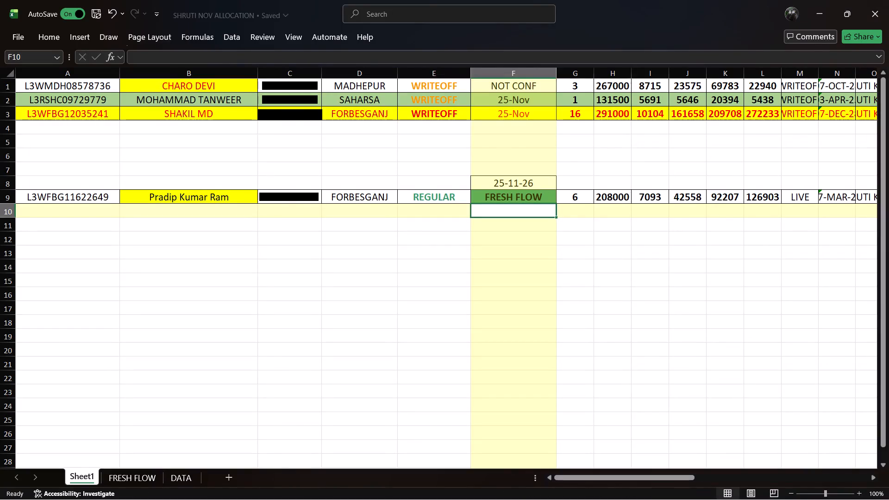
{"action": "left_click_drag", "start_coordinate": [547, 186], "coordinate": [482, 250]}
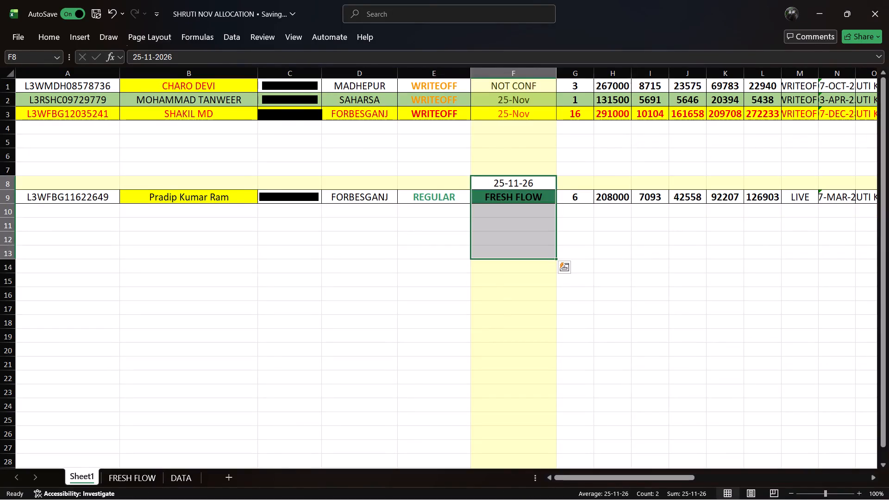
{"action": "left_click", "coordinate": [439, 231]}
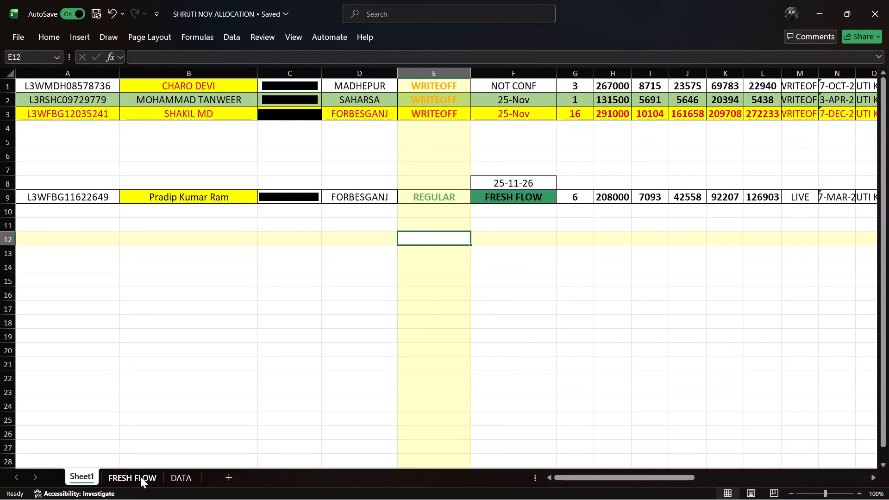
Look through the FRESH FLOW sheet's records across to the contact details, PTP date and PTP Amount columns.
{"action": "left_click", "coordinate": [140, 476]}
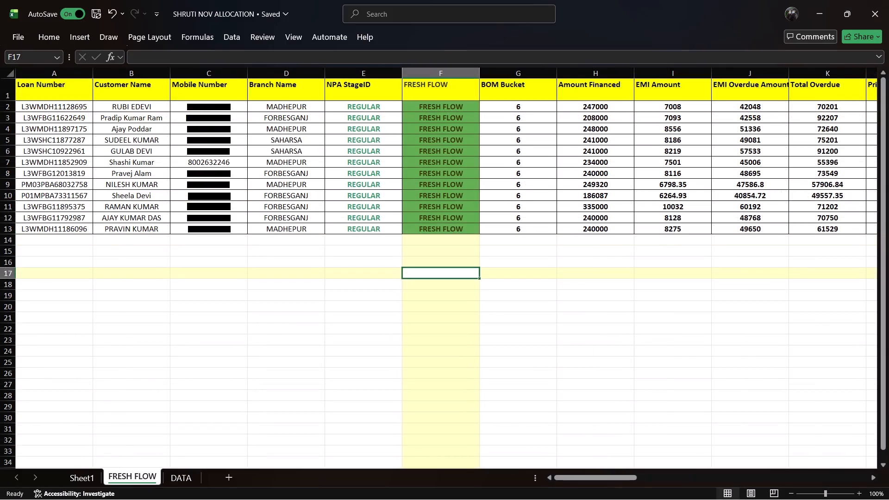
{"action": "key", "text": "Right"}
{"action": "key", "text": "Right"}
{"action": "key", "text": "Right"}
{"action": "key", "text": "Right"}
{"action": "key", "text": "Right"}
{"action": "key", "text": "Right"}
{"action": "key", "text": "Right"}
{"action": "key", "text": "Right"}
{"action": "key", "text": "Right"}
{"action": "key", "text": "Right"}
{"action": "key", "text": "Right"}
{"action": "key", "text": "Right"}
{"action": "key", "text": "Right"}
{"action": "key", "text": "Right"}
{"action": "key", "text": "Right"}
{"action": "key", "text": "Right"}
{"action": "key", "text": "Right"}
{"action": "key", "text": "Right"}
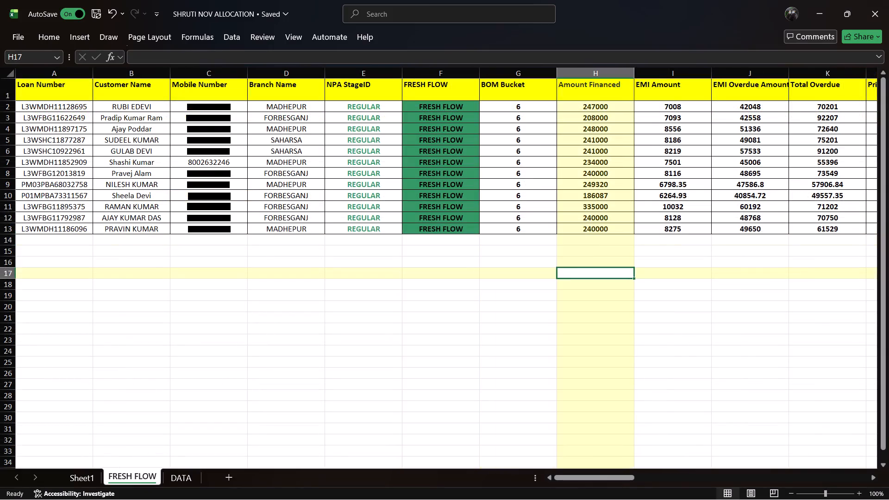
{"action": "key", "text": "Right"}
{"action": "key", "text": "Right"}
{"action": "key", "text": "Right"}
{"action": "key", "text": "Right"}
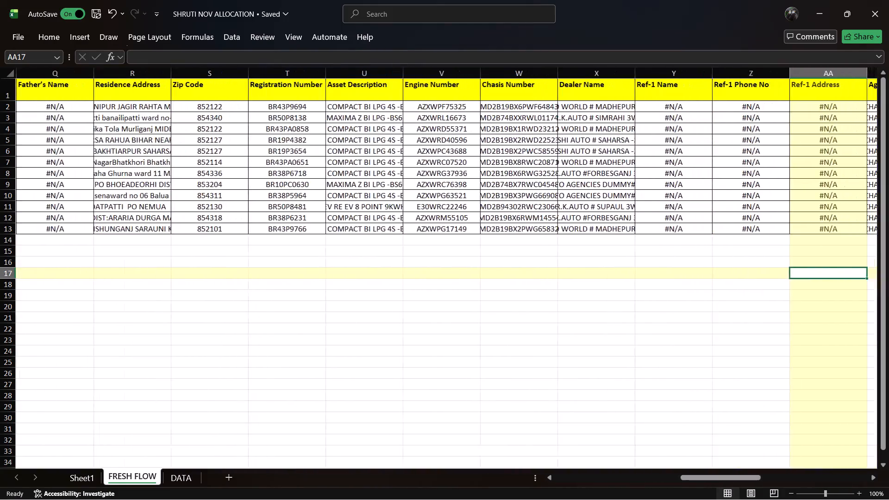
{"action": "key", "text": "Right"}
{"action": "key", "text": "Right"}
{"action": "key", "text": "Right"}
{"action": "key", "text": "Right"}
{"action": "key", "text": "Right"}
{"action": "key", "text": "Right"}
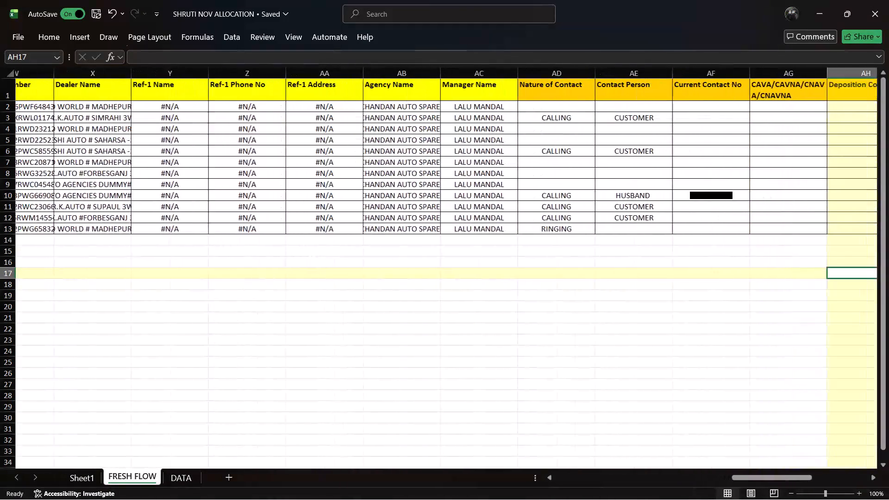
{"action": "key", "text": "Right"}
{"action": "key", "text": "Right"}
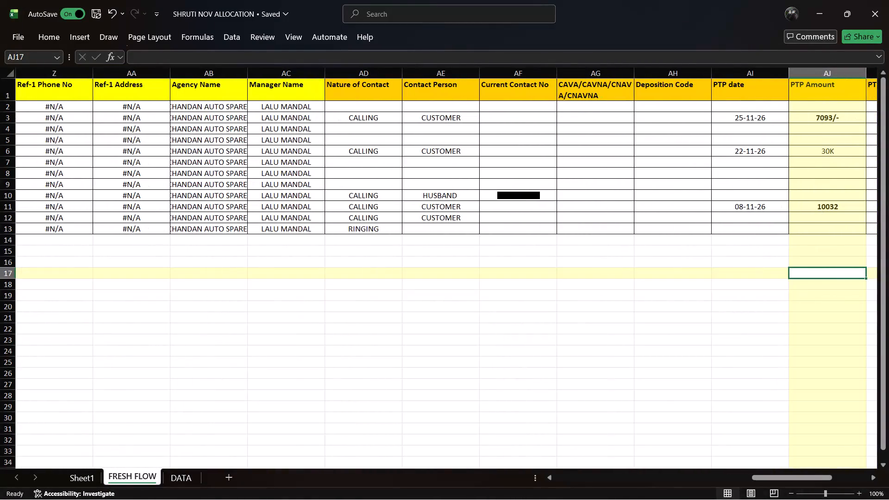
Check the PTP date, amount and type of the row 11 record, tracing them back to its loan number and customer.
{"action": "left_click", "coordinate": [739, 208]}
{"action": "key", "text": "Right"}
{"action": "key", "text": "Right"}
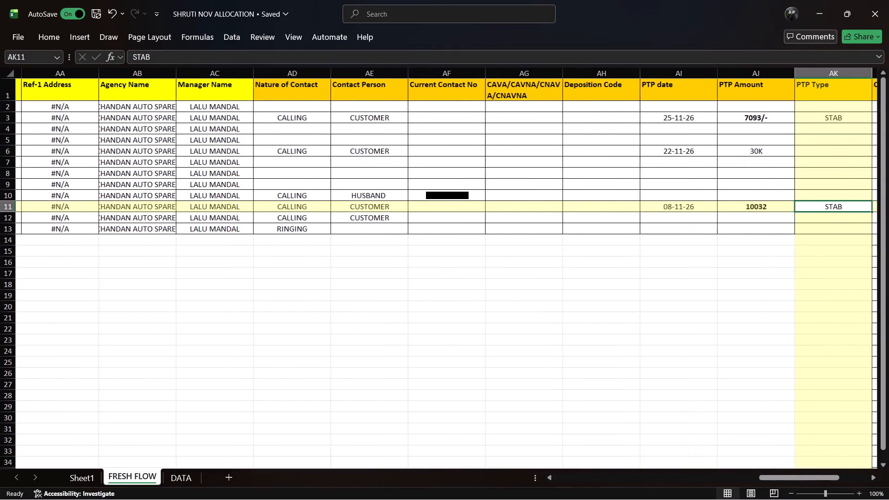
{"action": "key", "text": "Right"}
{"action": "key", "text": "Left"}
{"action": "key", "text": "Left"}
{"action": "key", "text": "Left"}
{"action": "key", "text": "Left"}
{"action": "key", "text": "Left"}
{"action": "key", "text": "Left"}
{"action": "key", "text": "Left"}
{"action": "key", "text": "Left"}
{"action": "key", "text": "Left"}
{"action": "key", "text": "Left"}
{"action": "key", "text": "Left"}
{"action": "key", "text": "Left"}
{"action": "key", "text": "Left"}
{"action": "key", "text": "Left"}
{"action": "key", "text": "Left"}
{"action": "key", "text": "Left"}
{"action": "key", "text": "Left"}
{"action": "key", "text": "Left"}
{"action": "key", "text": "Left"}
{"action": "key", "text": "Left"}
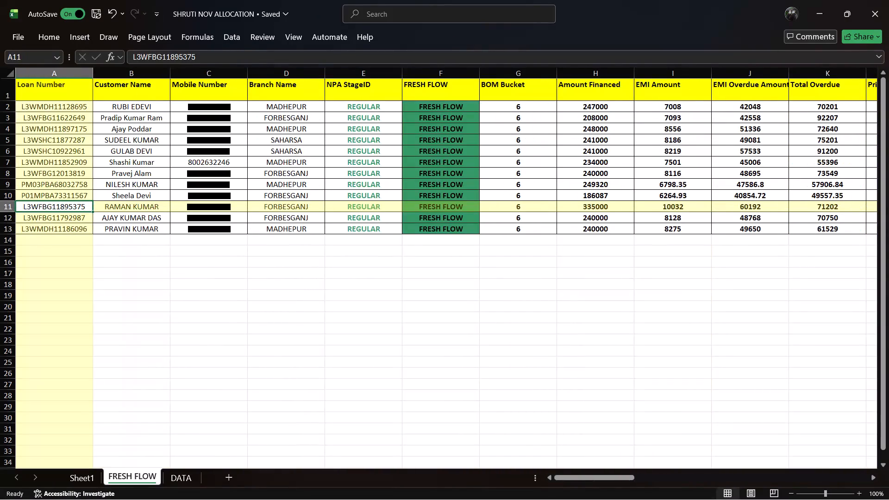
Read across the row 11 record on FRESH FLOW, from its loan details through its contact details to its PTP Type.
{"action": "key", "text": "Right"}
{"action": "key", "text": "Right"}
{"action": "key", "text": "Right"}
{"action": "key", "text": "Right"}
{"action": "key", "text": "Right"}
{"action": "key", "text": "Right"}
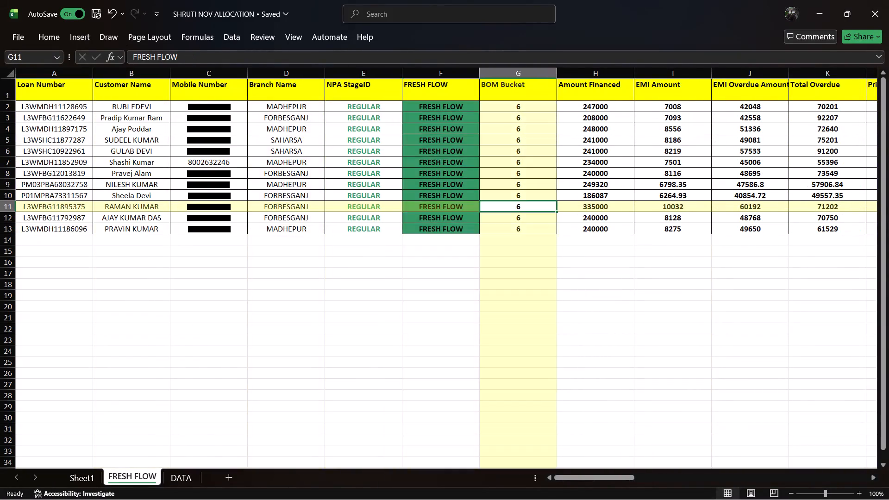
{"action": "key", "text": "Right"}
{"action": "key", "text": "Right"}
{"action": "key", "text": "Right"}
{"action": "key", "text": "Right"}
{"action": "key", "text": "Right"}
{"action": "key", "text": "Right"}
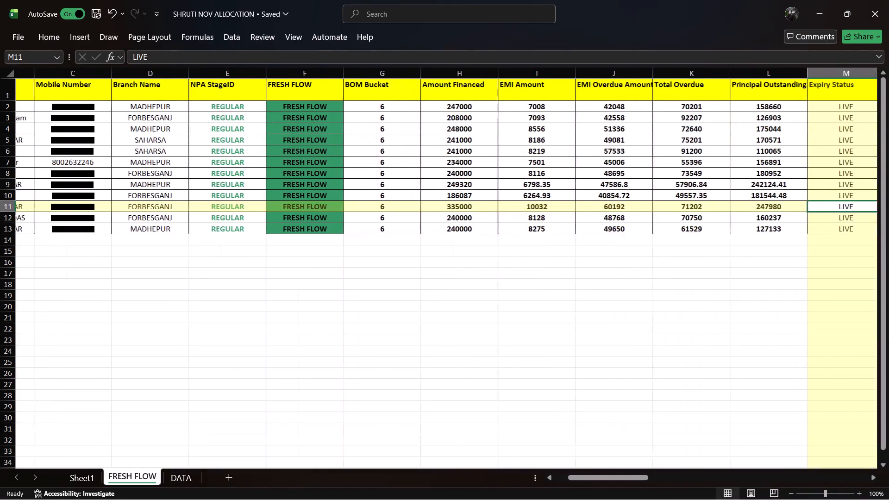
{"action": "key", "text": "Right"}
{"action": "key", "text": "Right"}
{"action": "key", "text": "Right"}
{"action": "key", "text": "Right"}
{"action": "key", "text": "Right"}
{"action": "key", "text": "Right"}
{"action": "key", "text": "Right"}
{"action": "key", "text": "Right"}
{"action": "key", "text": "Right"}
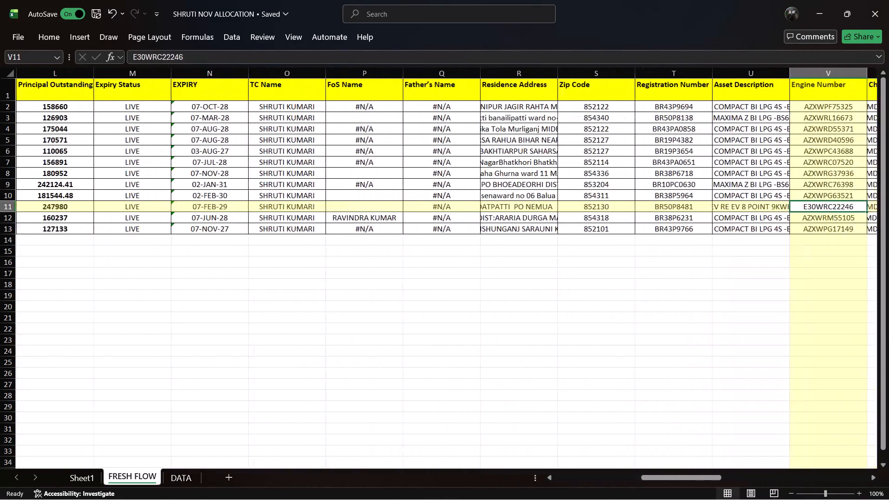
{"action": "key", "text": "Right"}
{"action": "key", "text": "Right"}
{"action": "key", "text": "Right"}
{"action": "key", "text": "Right"}
{"action": "key", "text": "Right"}
{"action": "key", "text": "Right"}
{"action": "key", "text": "Right"}
{"action": "key", "text": "Right"}
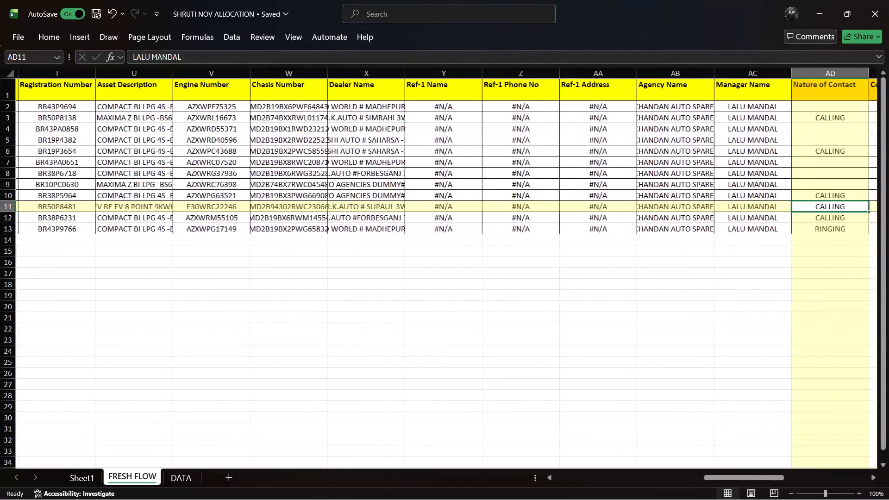
{"action": "key", "text": "Right"}
{"action": "key", "text": "Right"}
{"action": "key", "text": "Right"}
{"action": "key", "text": "Right"}
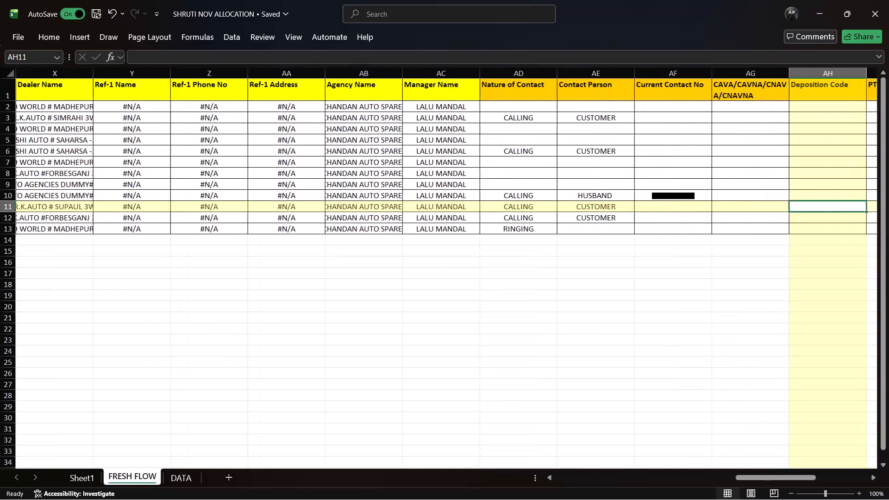
{"action": "key", "text": "Right"}
{"action": "key", "text": "Right"}
{"action": "key", "text": "Right"}
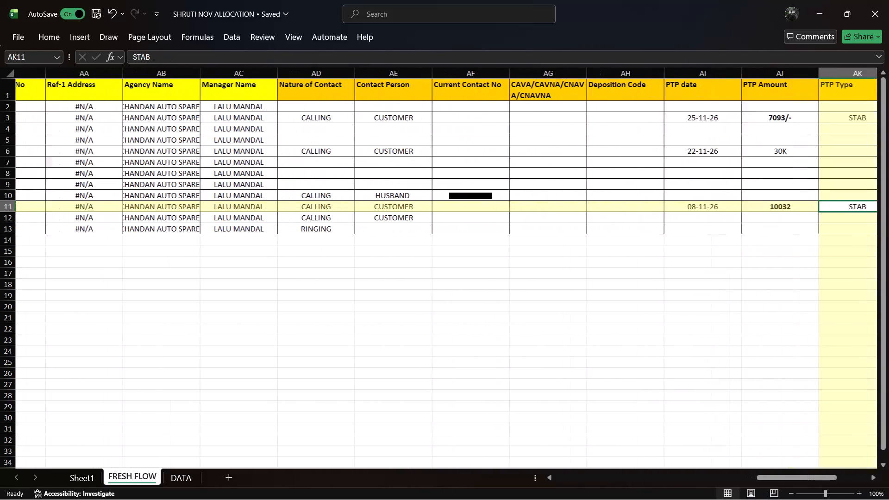
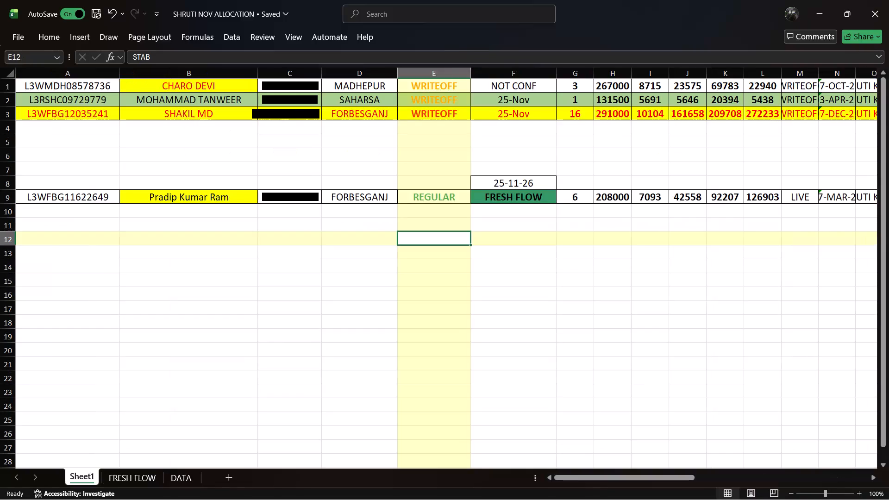
Narrow the FRESH FLOW column on the DATA sheet to about half its width.
{"action": "key", "text": "ctrl+Page_Down"}
{"action": "key", "text": "ctrl+Page_Down"}
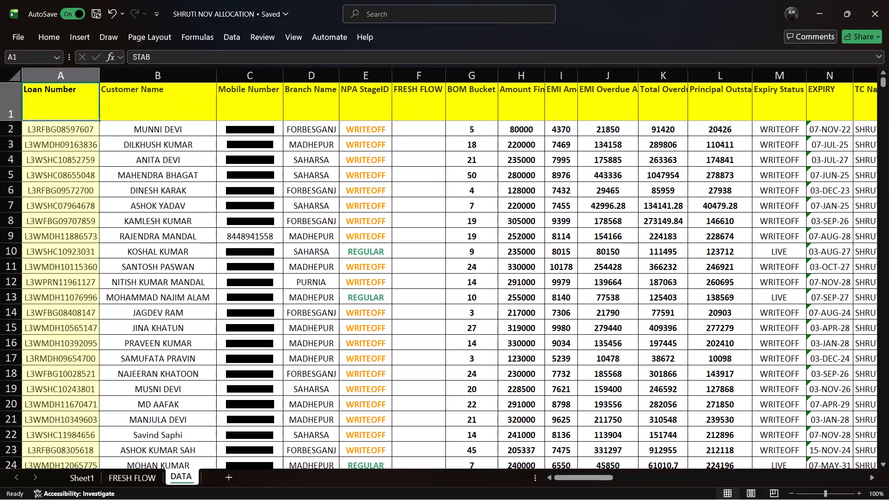
{"action": "key", "text": "Right"}
{"action": "key", "text": "Right"}
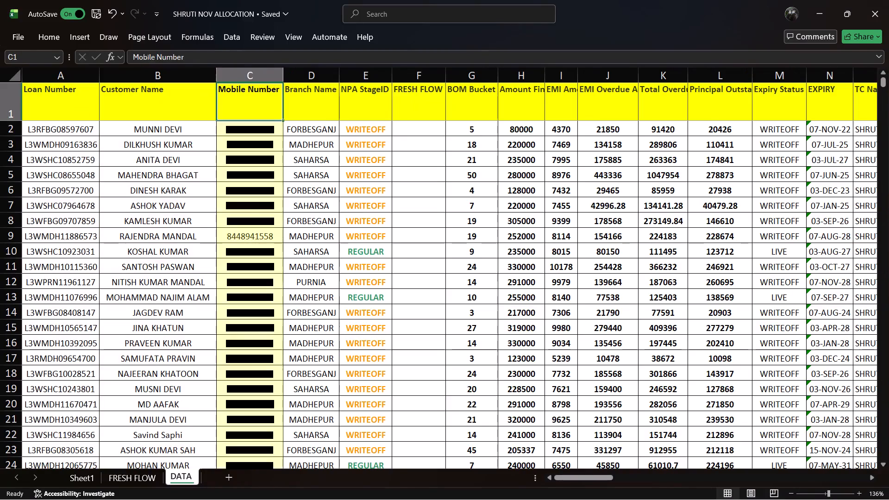
{"action": "key", "text": "Right"}
{"action": "key", "text": "Right"}
{"action": "key", "text": "Right"}
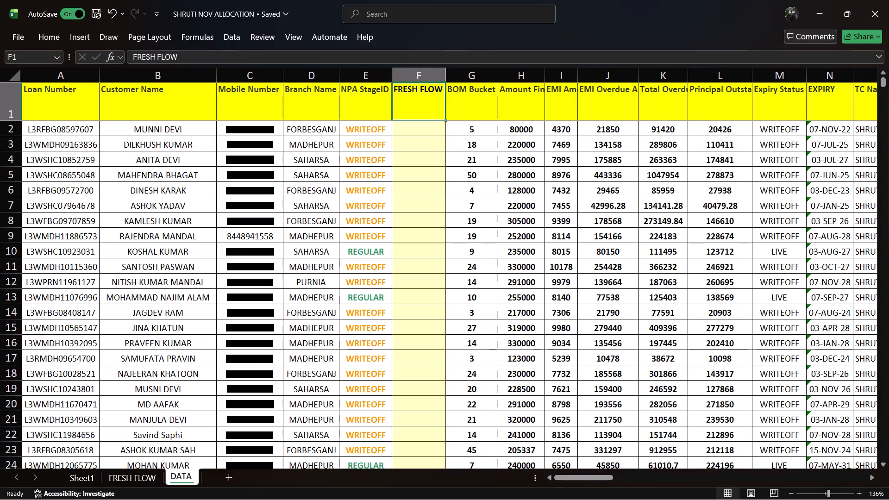
{"action": "left_click_drag", "start_coordinate": [445, 74], "coordinate": [426, 74]}
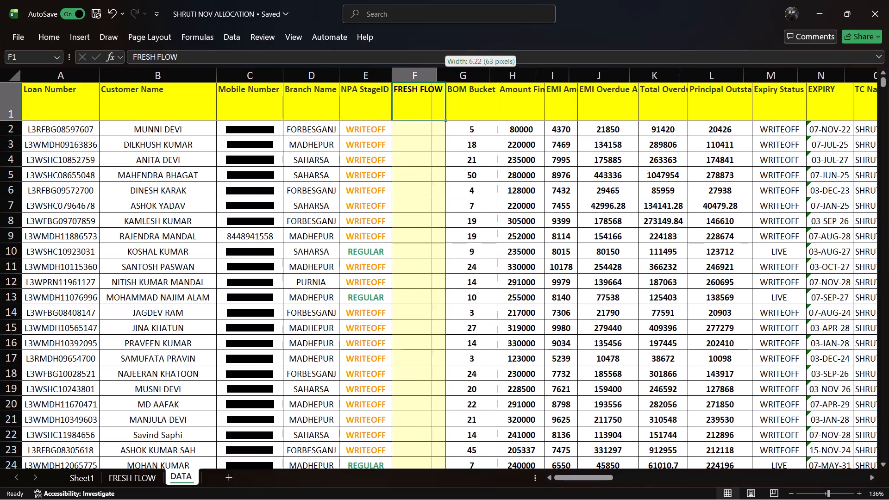
{"action": "left_click_drag", "start_coordinate": [426, 74], "coordinate": [417, 74]}
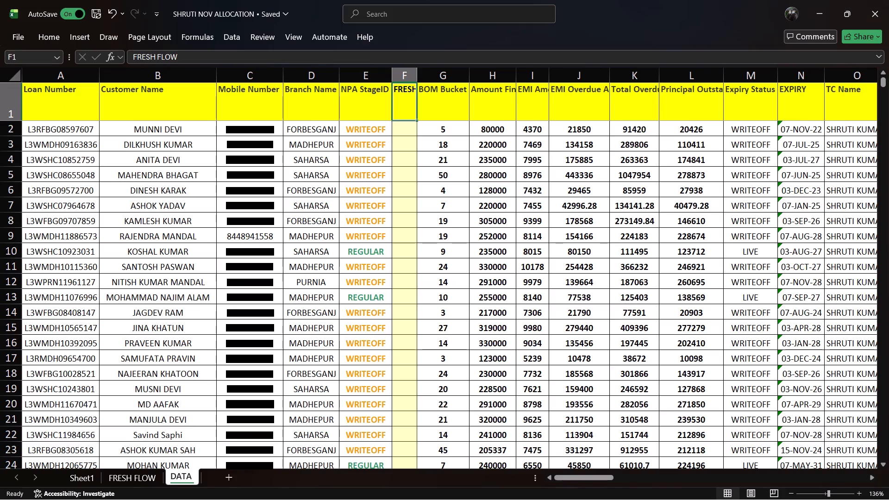
Read across the DATA sheet's column headings from BOM Bucket through the loan, address and asset columns to Engine Number.
{"action": "key", "text": "Right"}
{"action": "key", "text": "Right"}
{"action": "key", "text": "Right"}
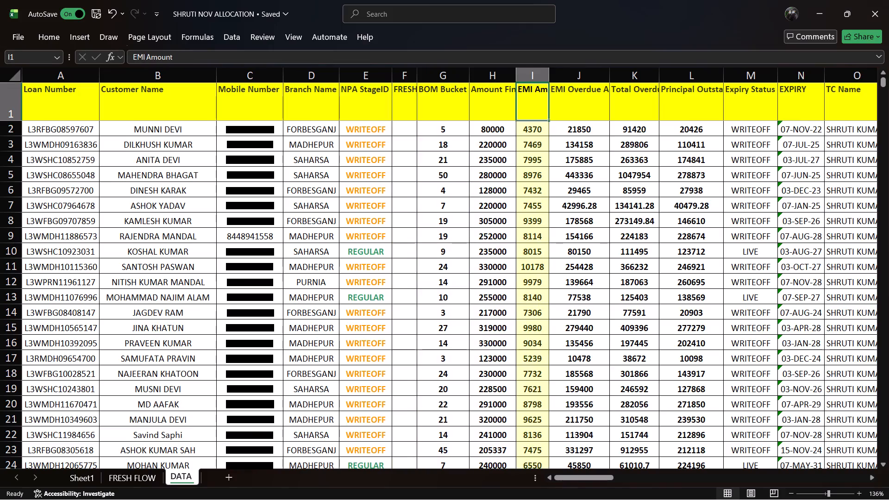
{"action": "key", "text": "Right"}
{"action": "key", "text": "Right"}
{"action": "key", "text": "Right"}
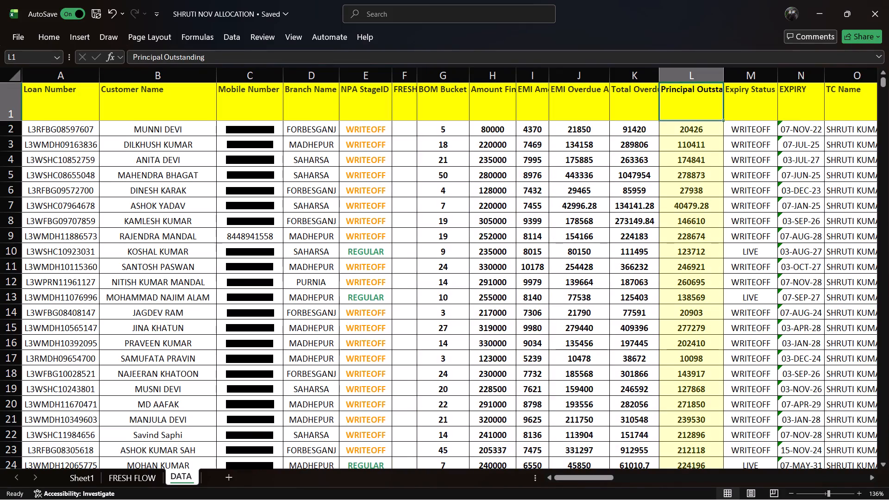
{"action": "key", "text": "Right"}
{"action": "key", "text": "Right"}
{"action": "key", "text": "Right"}
{"action": "key", "text": "Right"}
{"action": "key", "text": "Right"}
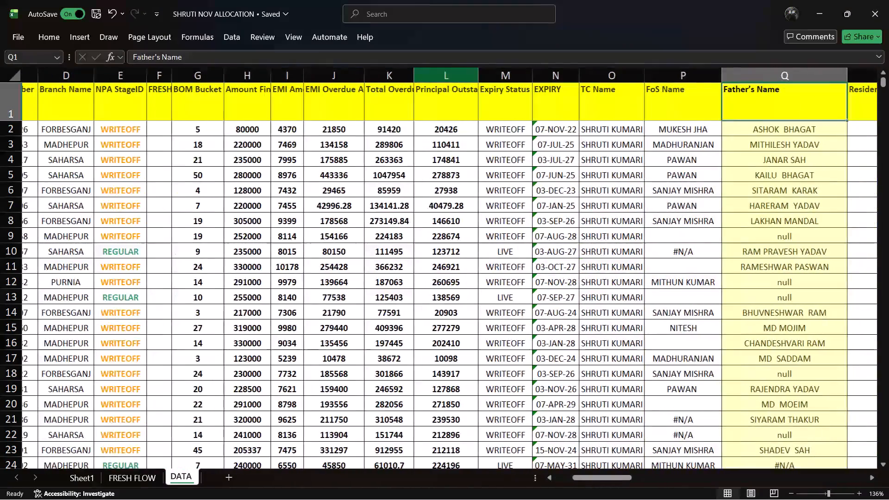
{"action": "key", "text": "Right"}
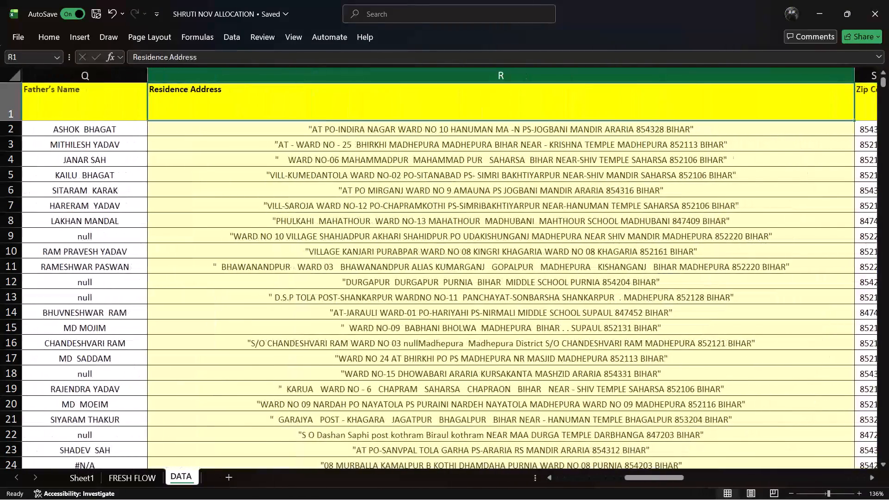
{"action": "key", "text": "Right"}
{"action": "key", "text": "Right"}
{"action": "key", "text": "Right"}
{"action": "key", "text": "Right"}
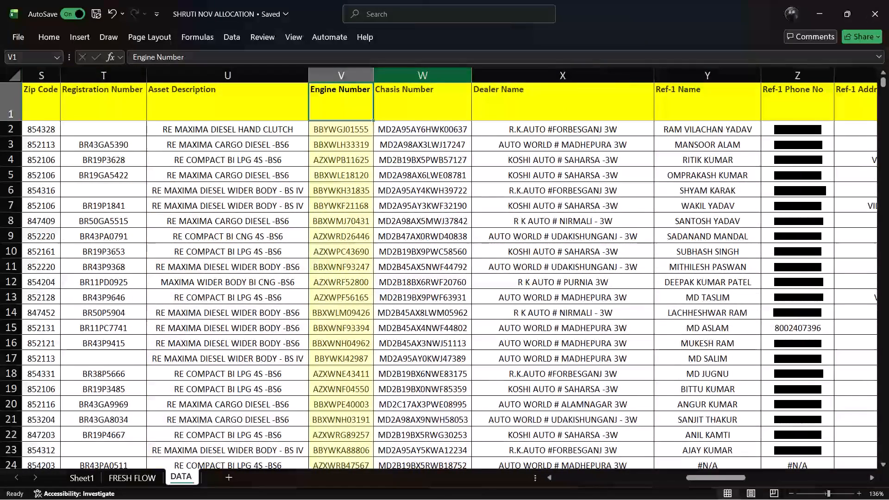
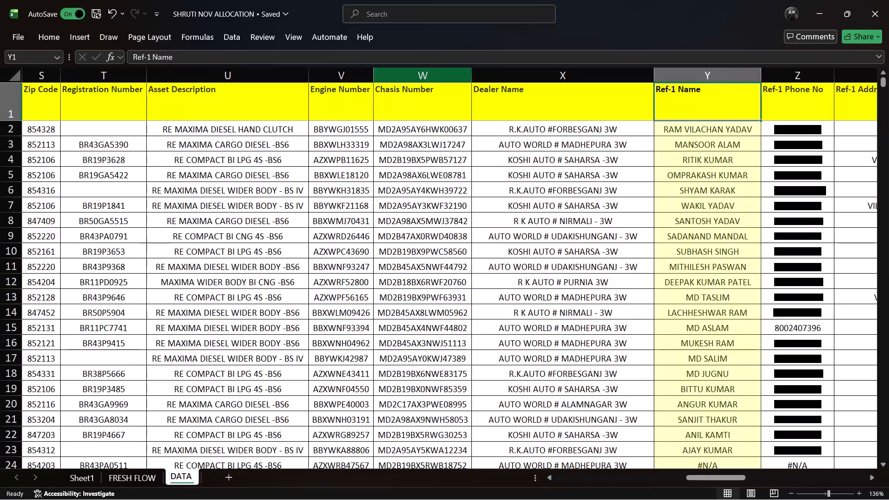
Read back across the DATA sheet's column headings from Ref-1 Name to Mobile Number.
{"action": "key", "text": "Left"}
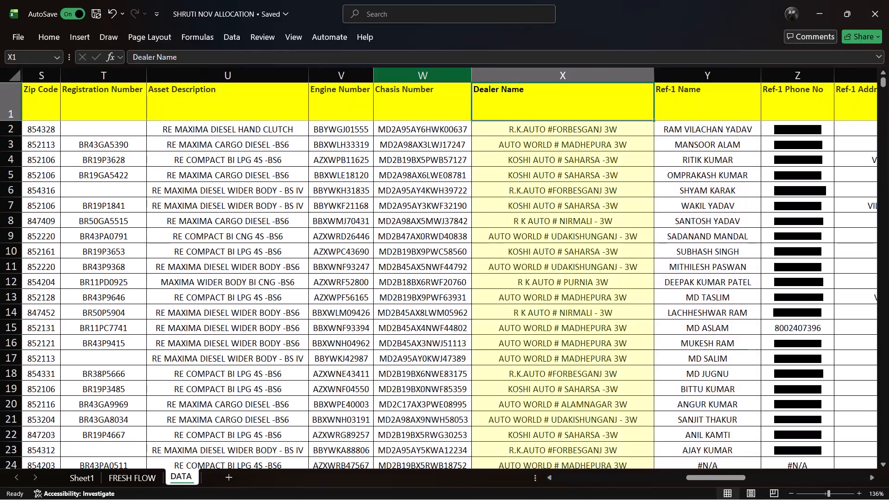
{"action": "key", "text": "Left"}
{"action": "key", "text": "Left"}
{"action": "key", "text": "Left"}
{"action": "key", "text": "Left"}
{"action": "key", "text": "Left"}
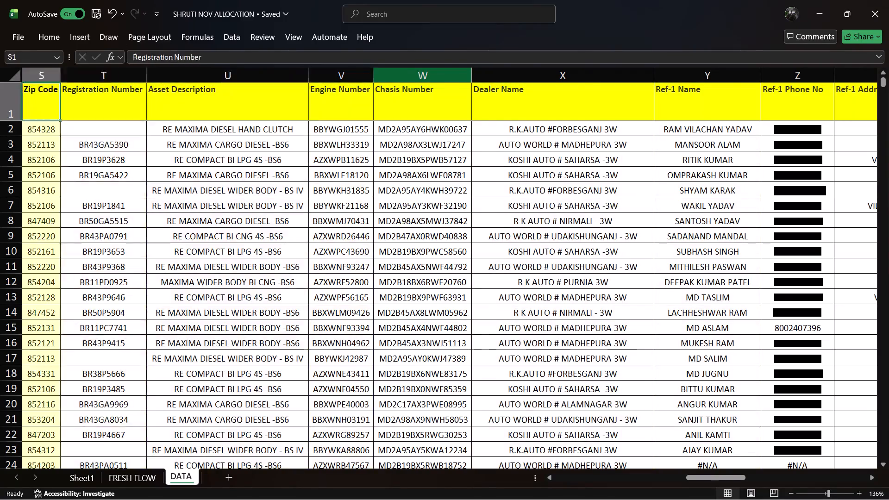
{"action": "key", "text": "Left"}
{"action": "key", "text": "Left"}
{"action": "key", "text": "Left"}
{"action": "key", "text": "Left"}
{"action": "key", "text": "Left"}
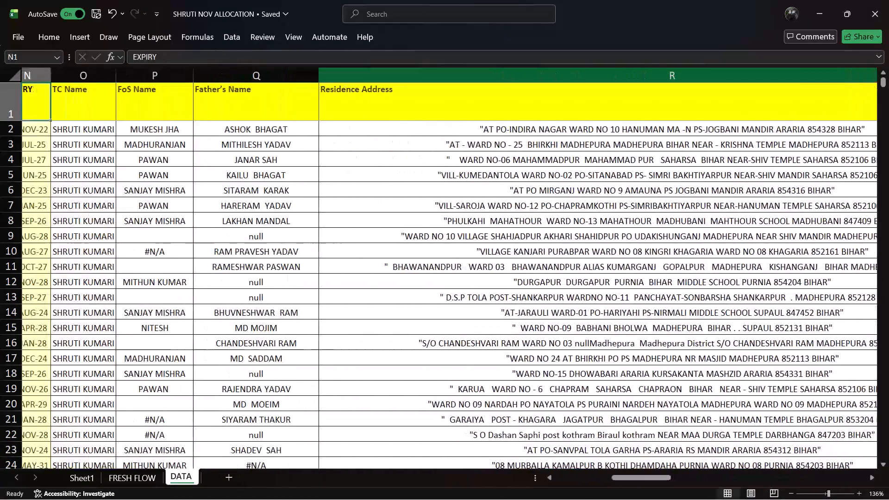
{"action": "key", "text": "Left"}
{"action": "key", "text": "Left"}
{"action": "key", "text": "Left"}
{"action": "key", "text": "Left"}
{"action": "key", "text": "Left"}
{"action": "key", "text": "Left"}
{"action": "key", "text": "Left"}
{"action": "key", "text": "Left"}
{"action": "key", "text": "Left"}
{"action": "key", "text": "Left"}
{"action": "key", "text": "Left"}
{"action": "key", "text": "Left"}
{"action": "key", "text": "Left"}
{"action": "key", "text": "Left"}
{"action": "key", "text": "Left"}
{"action": "key", "text": "Left"}
{"action": "key", "text": "Left"}
{"action": "key", "text": "Left"}
{"action": "key", "text": "Left"}
{"action": "key", "text": "Left"}
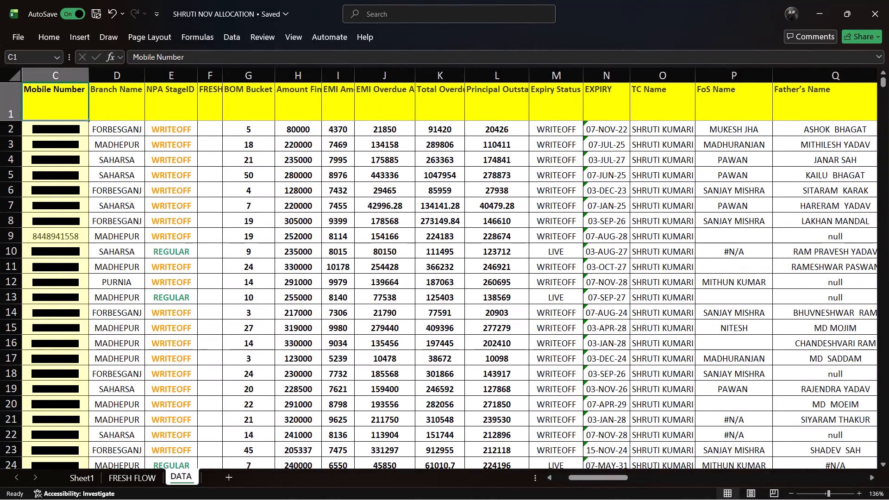
Insert a blank column before EXPIRY on the DATA sheet and widen it to about twice its initial width.
{"action": "left_click", "coordinate": [611, 70]}
{"action": "right_click", "coordinate": [611, 70]}
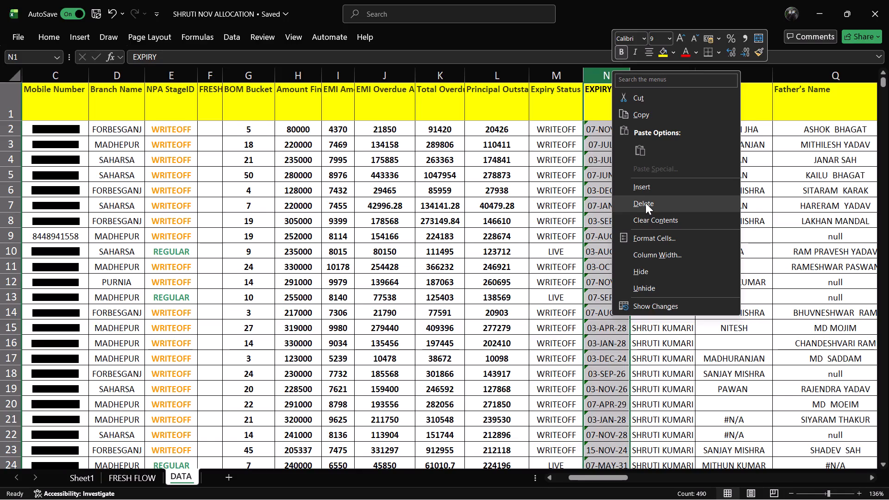
{"action": "left_click", "coordinate": [651, 188]}
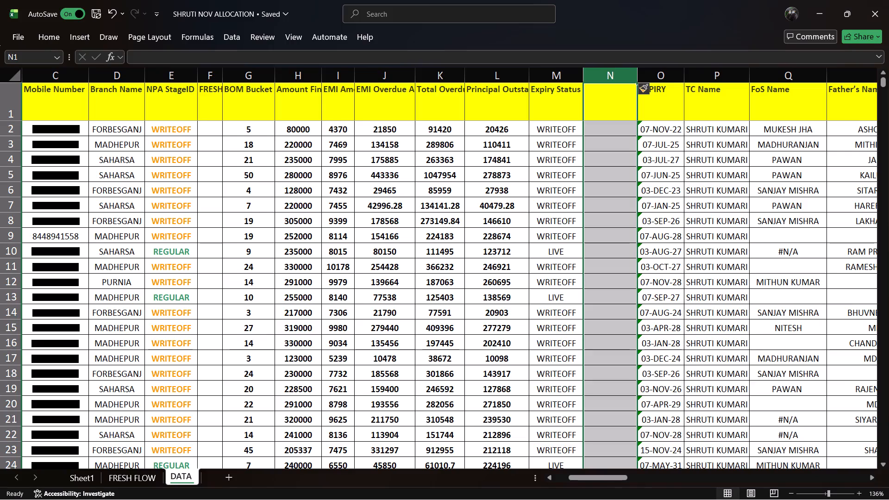
{"action": "left_click_drag", "start_coordinate": [640, 75], "coordinate": [670, 73]}
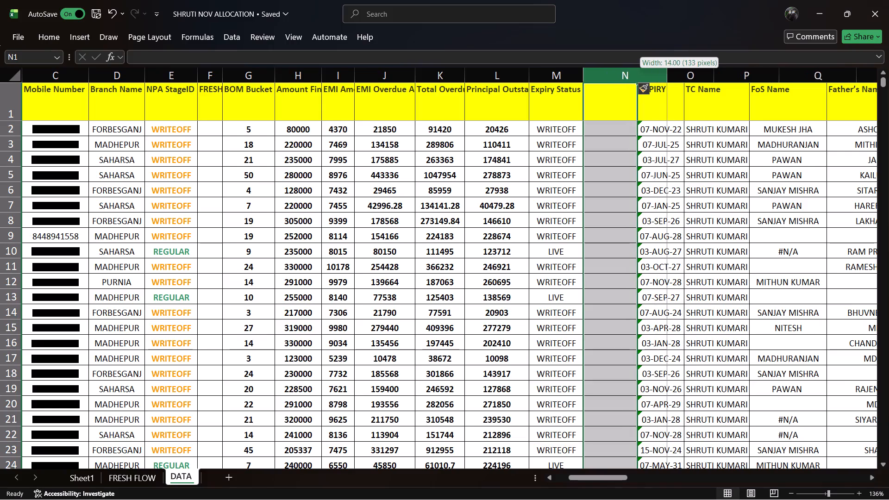
{"action": "left_click_drag", "start_coordinate": [670, 73], "coordinate": [700, 75]}
{"action": "left_click", "coordinate": [700, 75]}
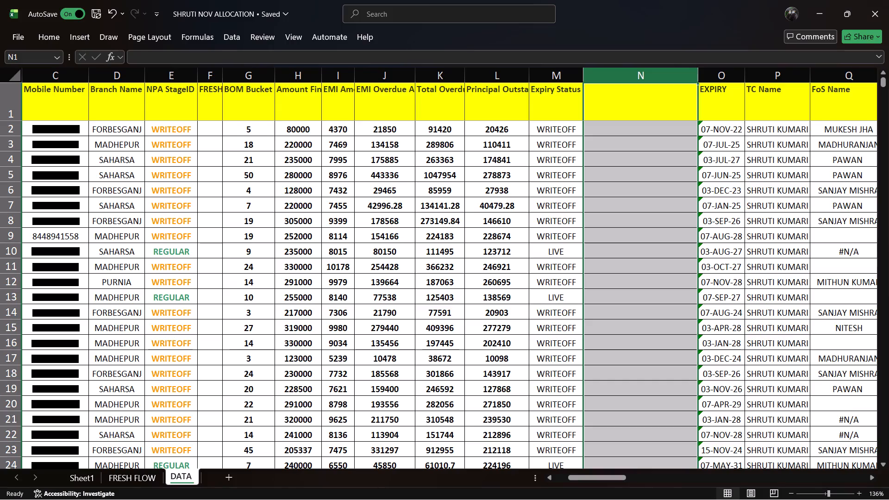
Go across the DATA sheet's headings to FEED BACK and select that entire column.
{"action": "key", "text": "Right"}
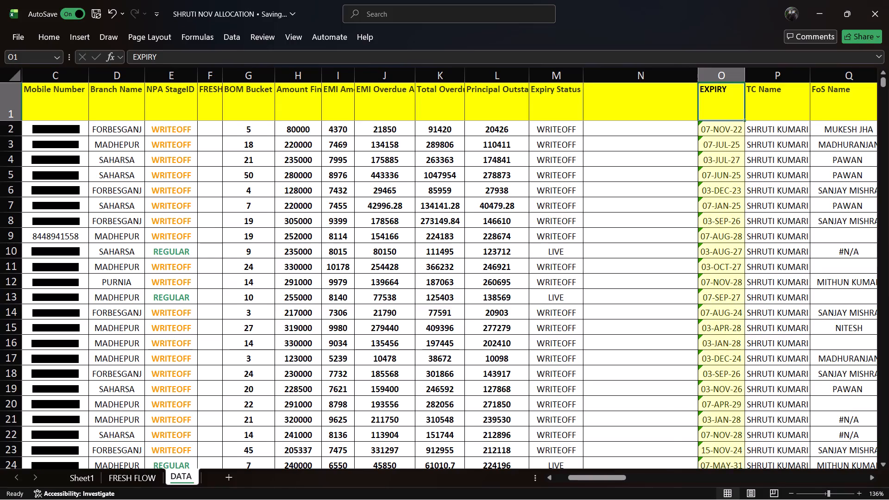
{"action": "key", "text": "Right"}
{"action": "key", "text": "Right"}
{"action": "key", "text": "Right"}
{"action": "key", "text": "Right"}
{"action": "key", "text": "Right"}
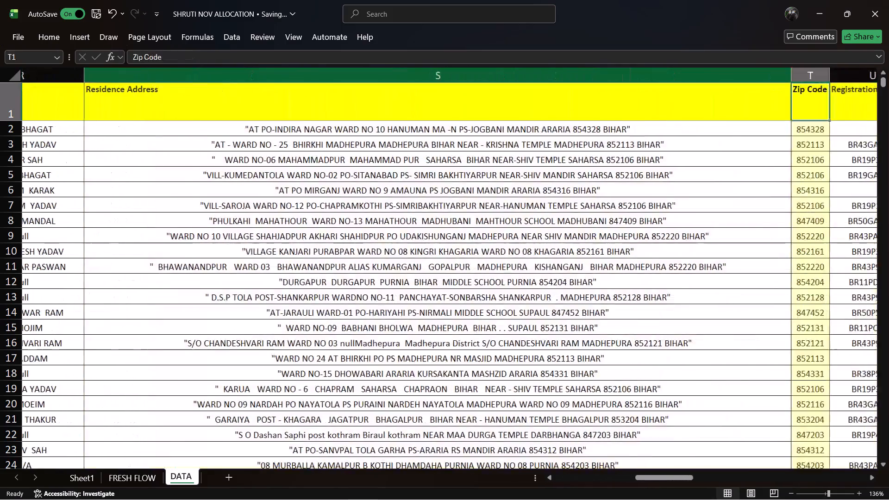
{"action": "key", "text": "Right"}
{"action": "key", "text": "Right"}
{"action": "key", "text": "Right"}
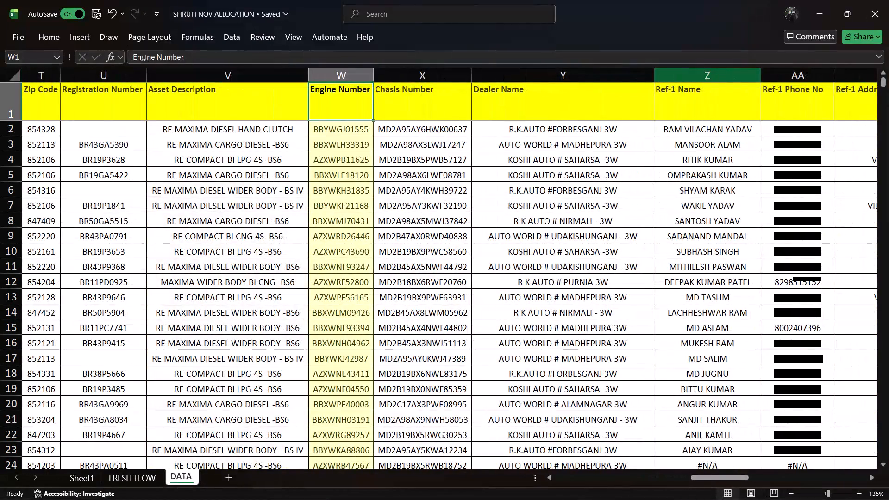
{"action": "key", "text": "Right"}
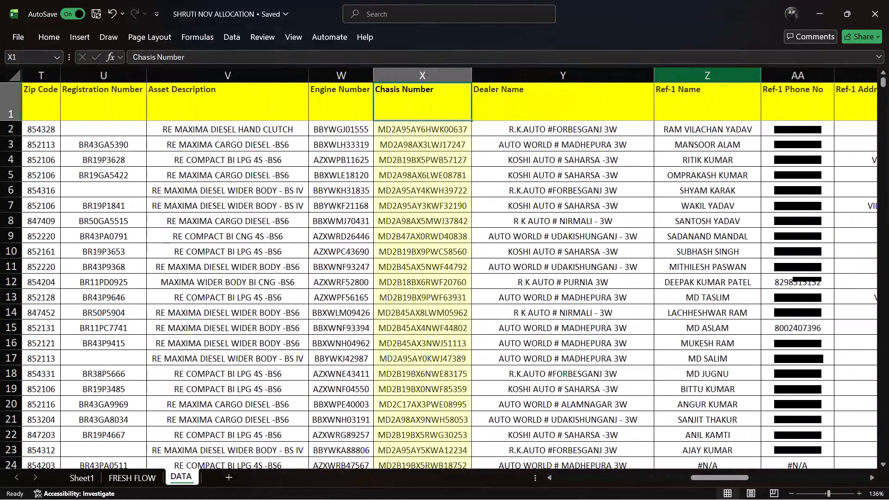
{"action": "key", "text": "Right"}
{"action": "key", "text": "Right"}
{"action": "key", "text": "Right"}
{"action": "key", "text": "Right"}
{"action": "key", "text": "Right"}
{"action": "key", "text": "Right"}
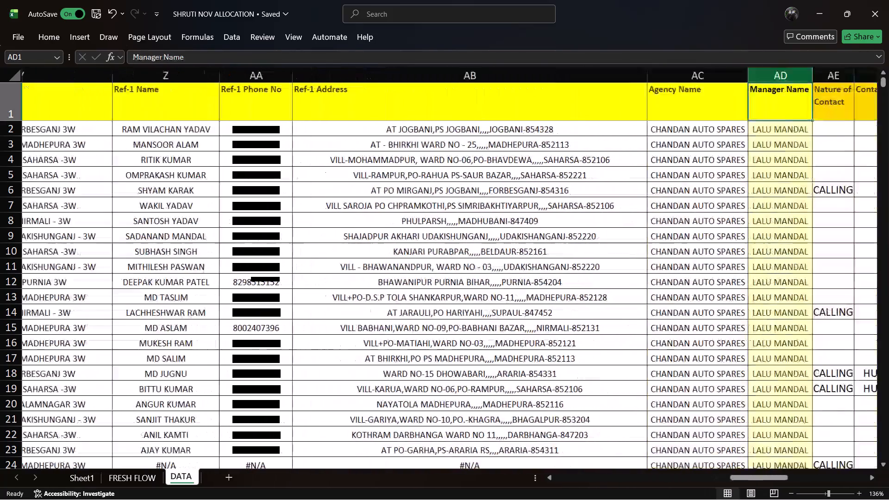
{"action": "key", "text": "Right"}
{"action": "key", "text": "Right"}
{"action": "key", "text": "Right"}
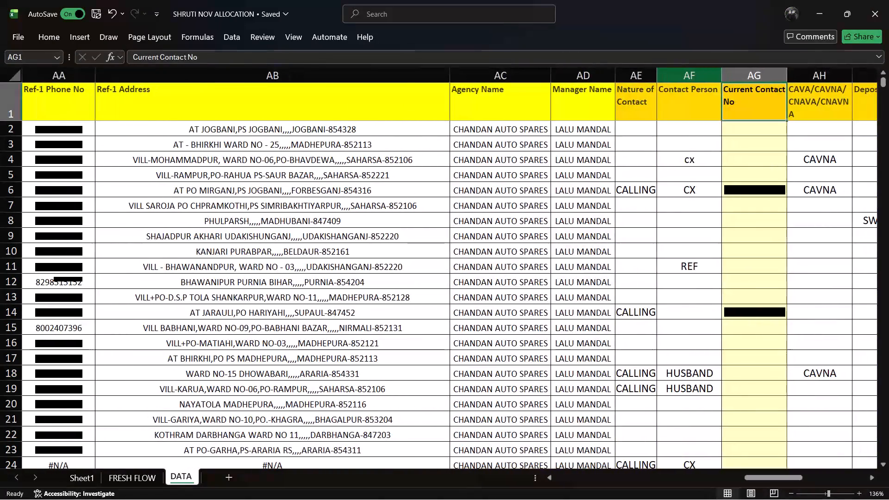
{"action": "key", "text": "Right"}
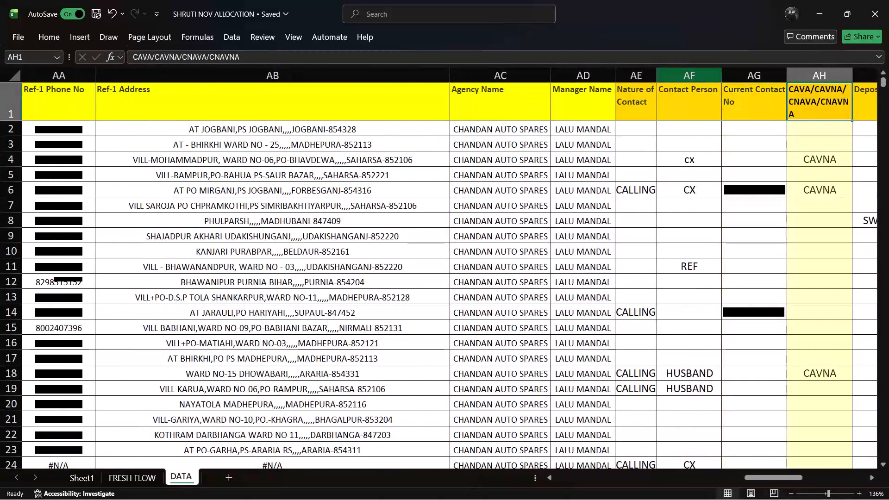
{"action": "key", "text": "Right"}
{"action": "key", "text": "Right"}
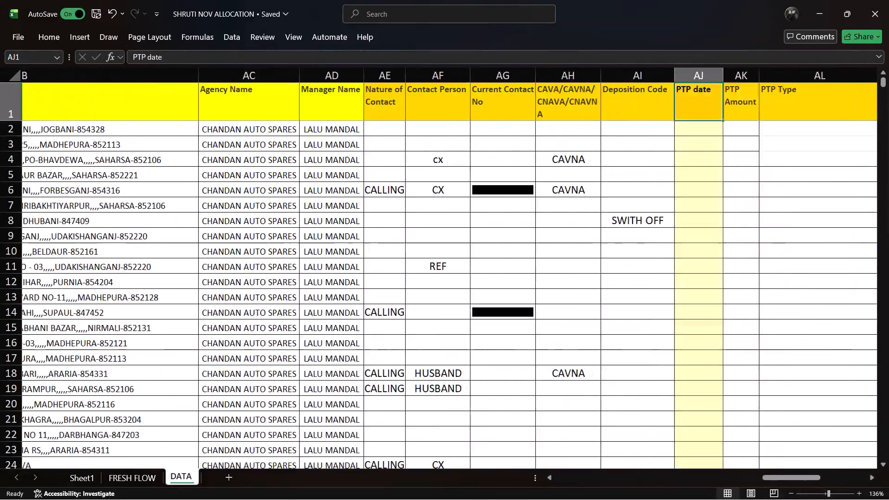
{"action": "key", "text": "Right"}
{"action": "key", "text": "Right"}
{"action": "key", "text": "Right"}
{"action": "key", "text": "Right"}
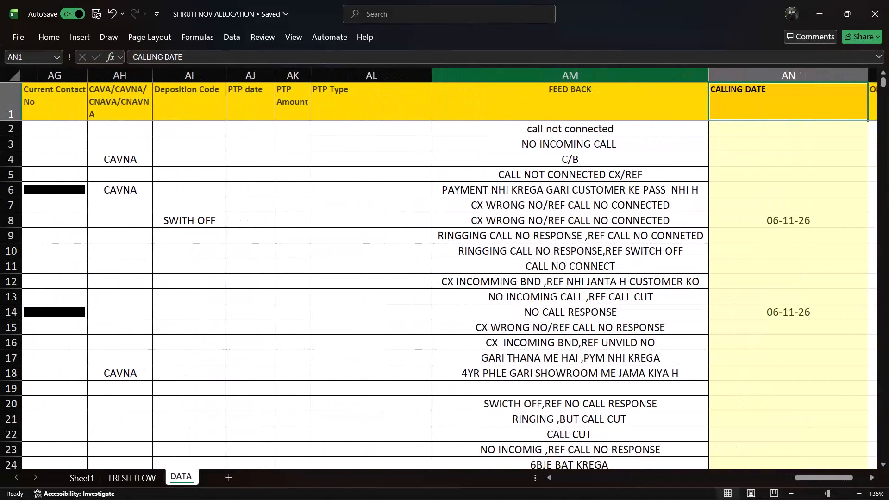
{"action": "key", "text": "Left"}
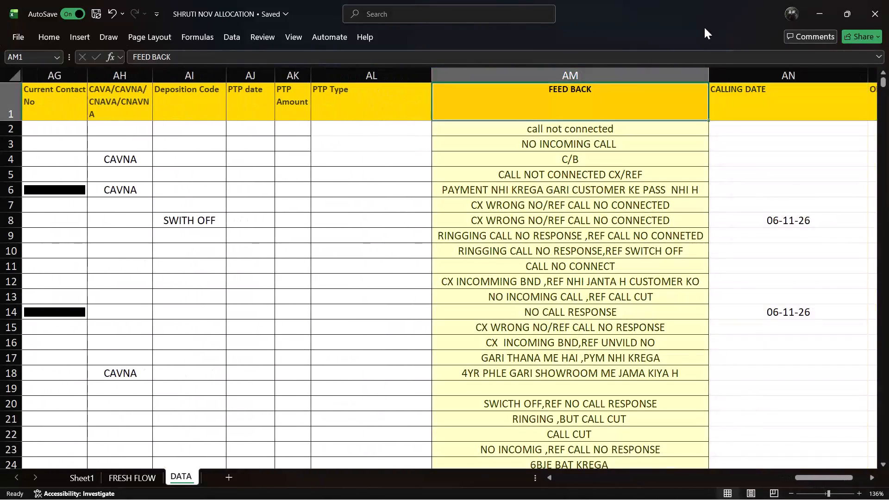
{"action": "left_click", "coordinate": [581, 74]}
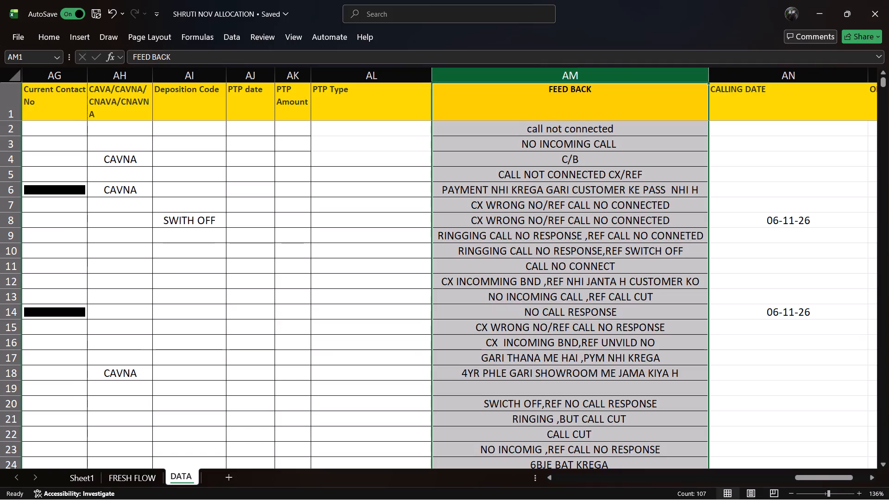